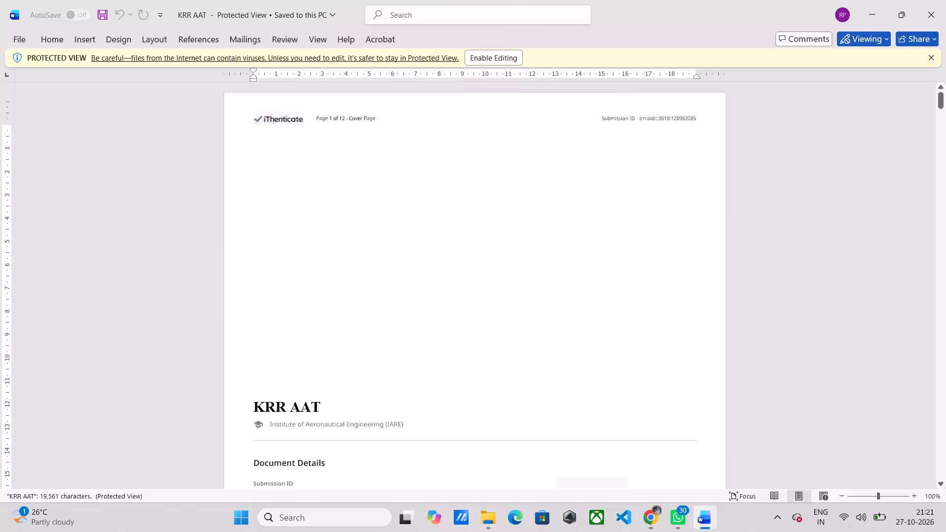
Look through the opening pages of the KRR AAT document, from the similarity report to the assignment title page.
{"action": "scroll", "coordinate": [501, 279], "scroll_direction": "down", "scroll_amount": 4}
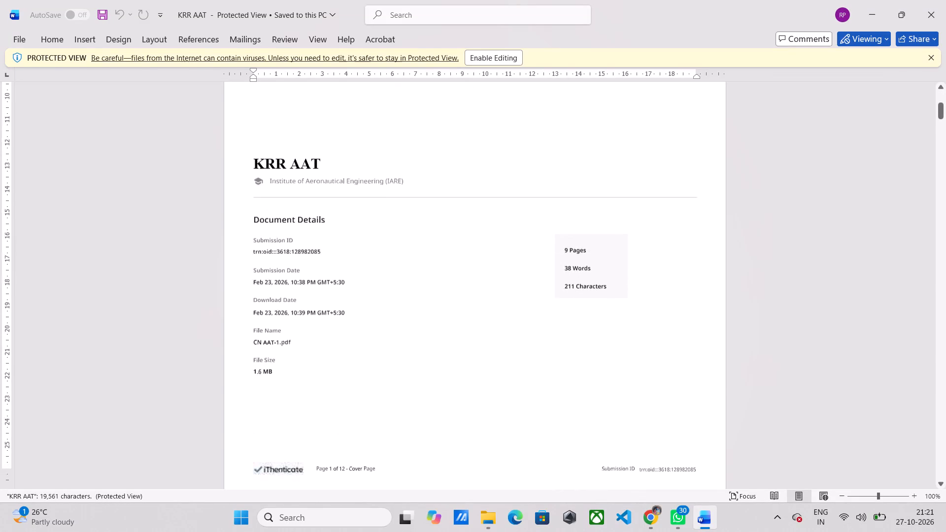
{"action": "scroll", "coordinate": [501, 279], "scroll_direction": "down", "scroll_amount": 3}
{"action": "scroll", "coordinate": [501, 279], "scroll_direction": "up", "scroll_amount": 1}
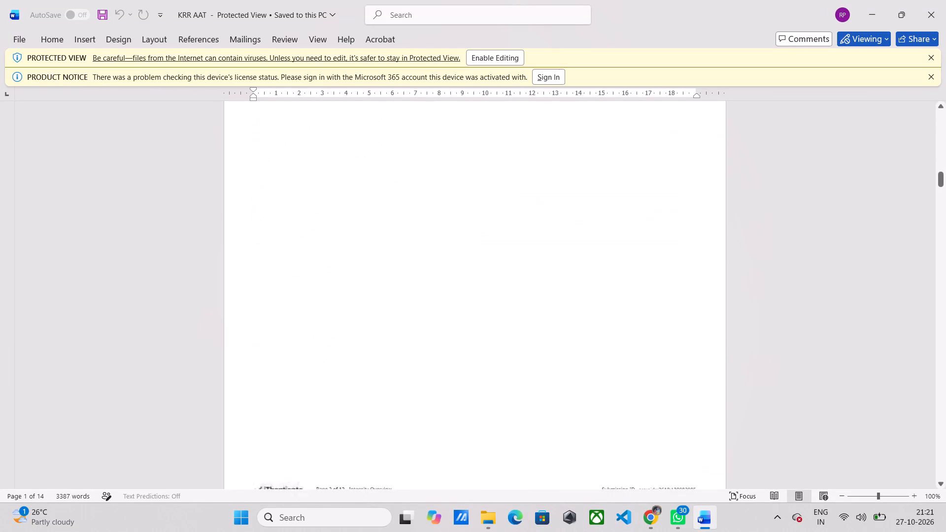
{"action": "scroll", "coordinate": [501, 279], "scroll_direction": "up", "scroll_amount": 3}
{"action": "scroll", "coordinate": [501, 279], "scroll_direction": "down", "scroll_amount": 5}
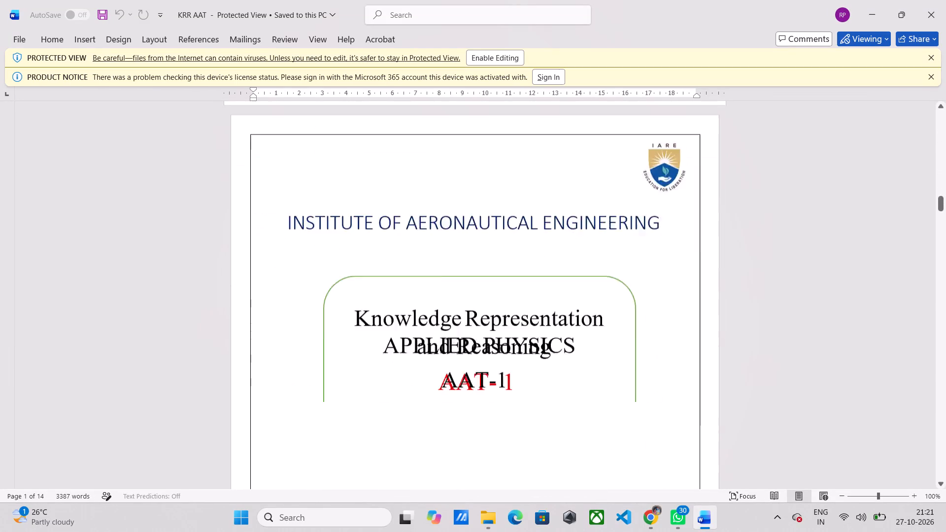
{"action": "scroll", "coordinate": [501, 279], "scroll_direction": "up", "scroll_amount": 1}
{"action": "scroll", "coordinate": [501, 279], "scroll_direction": "down", "scroll_amount": 3, "text": "ctrl"}
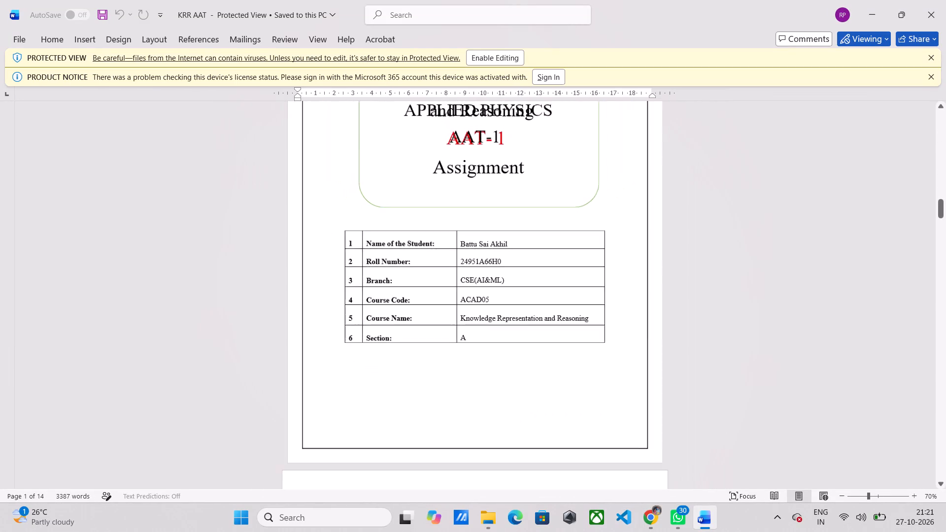
{"action": "scroll", "coordinate": [501, 279], "scroll_direction": "down", "scroll_amount": 1, "text": "ctrl"}
{"action": "scroll", "coordinate": [501, 279], "scroll_direction": "up", "scroll_amount": 1}
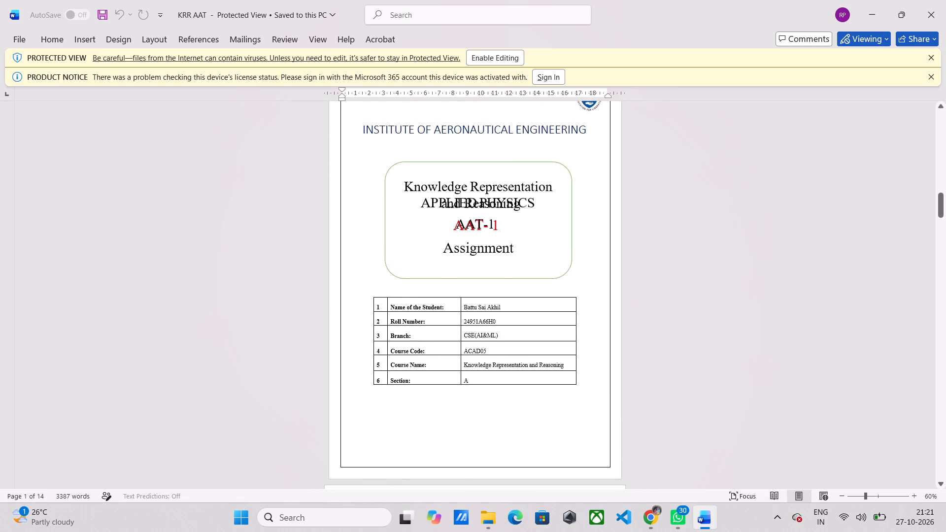
Enable editing for the protected KRR AAT document.
{"action": "left_click", "coordinate": [486, 204]}
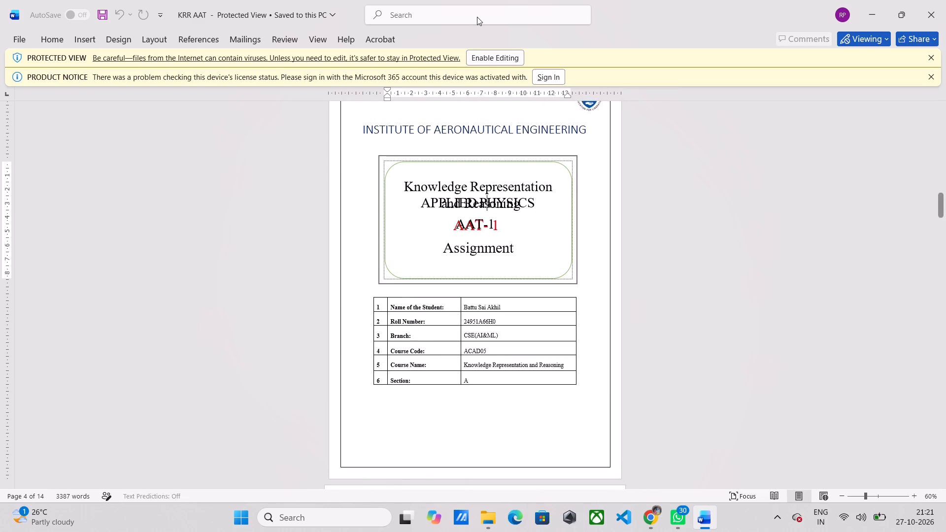
{"action": "left_click", "coordinate": [485, 57]}
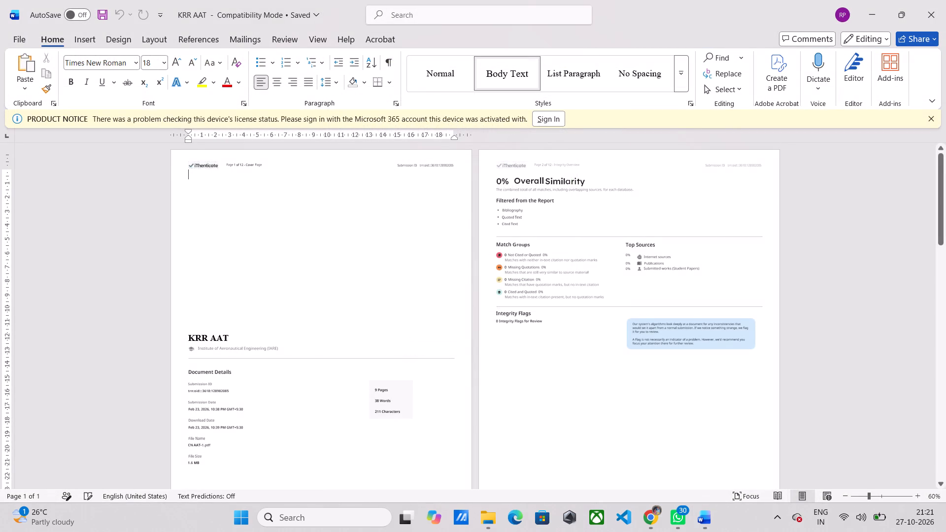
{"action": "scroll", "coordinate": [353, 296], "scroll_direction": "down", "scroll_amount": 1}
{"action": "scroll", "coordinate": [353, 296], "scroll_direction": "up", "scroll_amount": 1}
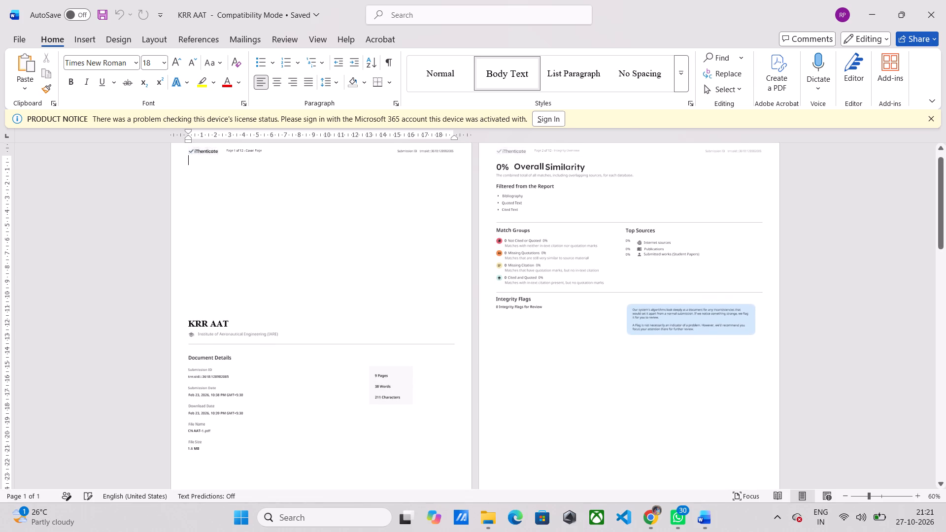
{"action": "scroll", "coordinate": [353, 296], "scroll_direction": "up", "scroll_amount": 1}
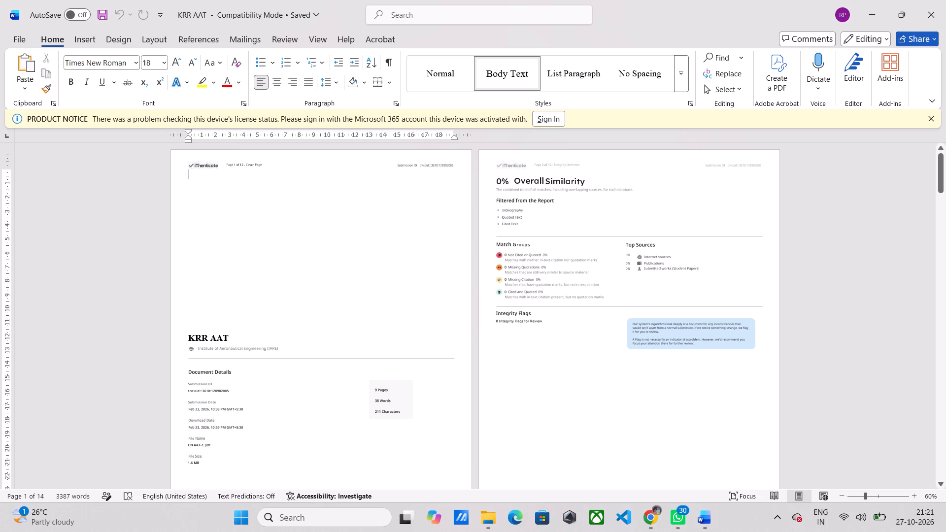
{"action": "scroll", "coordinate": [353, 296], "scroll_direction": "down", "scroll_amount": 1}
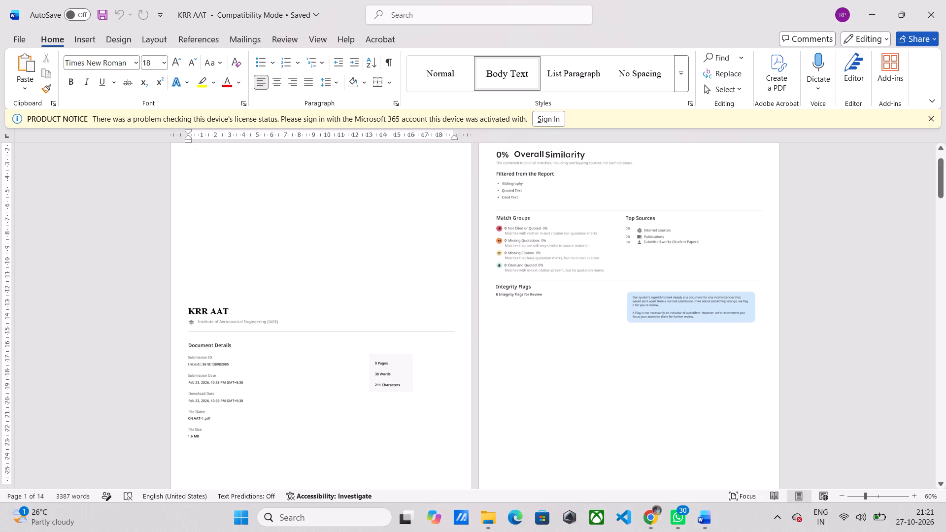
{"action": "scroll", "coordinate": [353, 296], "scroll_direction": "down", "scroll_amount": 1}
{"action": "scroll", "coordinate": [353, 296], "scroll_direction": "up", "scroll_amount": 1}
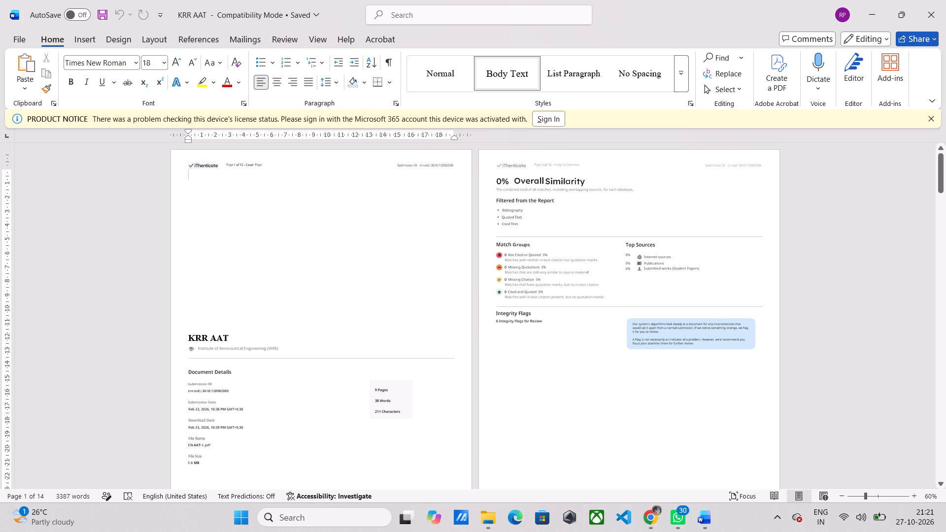
Delete the overlapping "AAT-1" text from the title box on the assignment title page, leaving the line above "Assignment" empty.
{"action": "scroll", "coordinate": [595, 342], "scroll_direction": "down", "scroll_amount": 6}
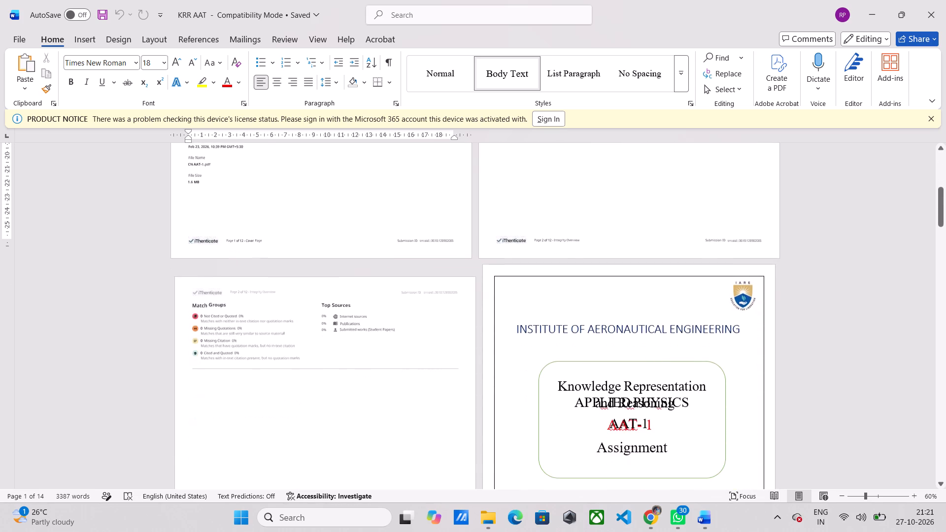
{"action": "scroll", "coordinate": [595, 342], "scroll_direction": "down", "scroll_amount": 1}
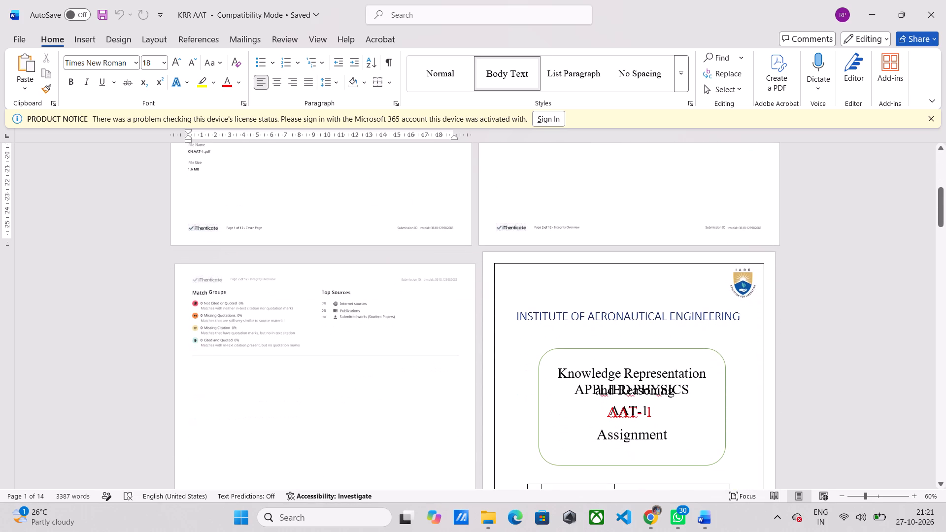
{"action": "scroll", "coordinate": [575, 413], "scroll_direction": "down", "scroll_amount": 3}
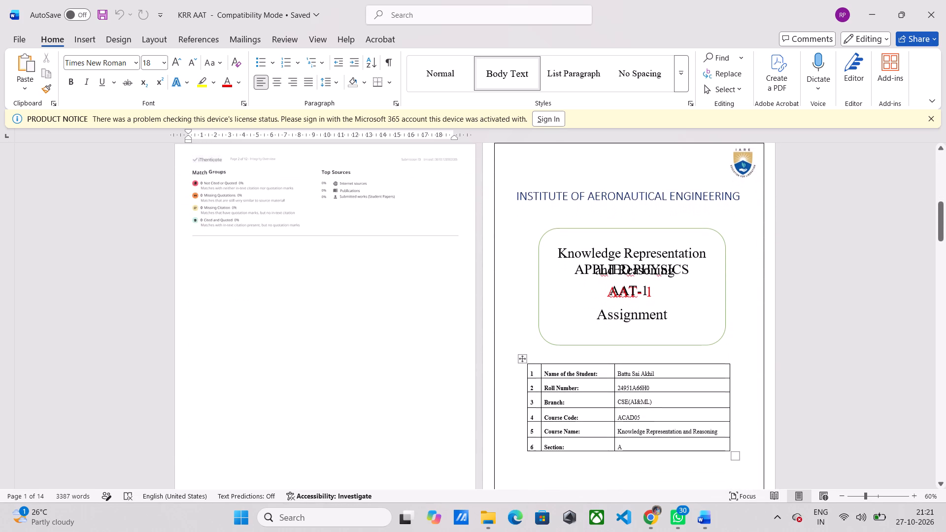
{"action": "left_click", "coordinate": [634, 292]}
{"action": "left_click", "coordinate": [683, 286]}
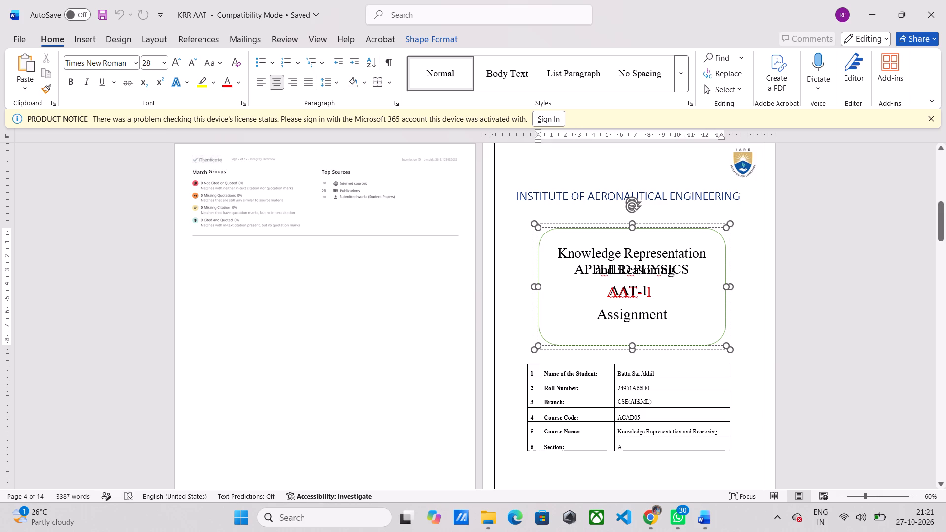
{"action": "key", "text": "BackSpace"}
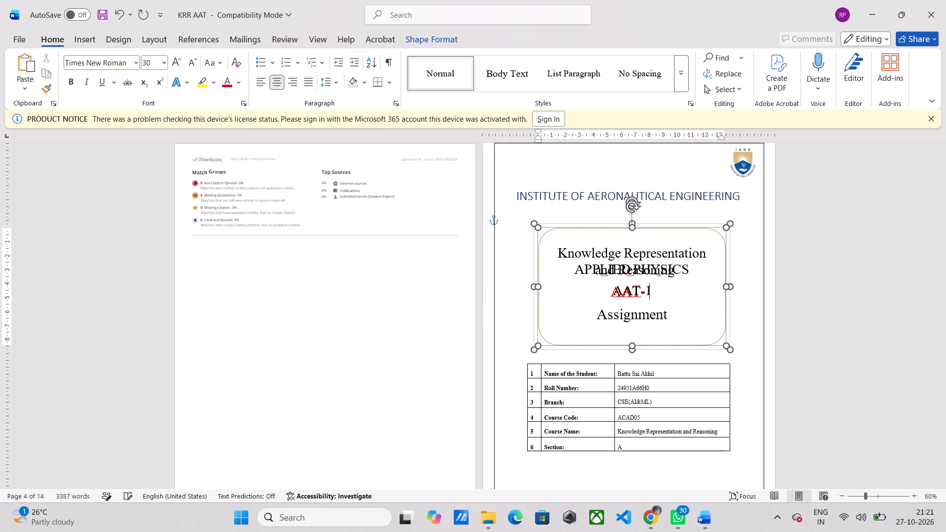
{"action": "key", "text": "Left"}
{"action": "key", "text": "Left"}
{"action": "key", "text": "Right"}
{"action": "key", "text": "BackSpace"}
{"action": "key", "text": "Right"}
{"action": "key", "text": "BackSpace"}
{"action": "key", "text": "BackSpace"}
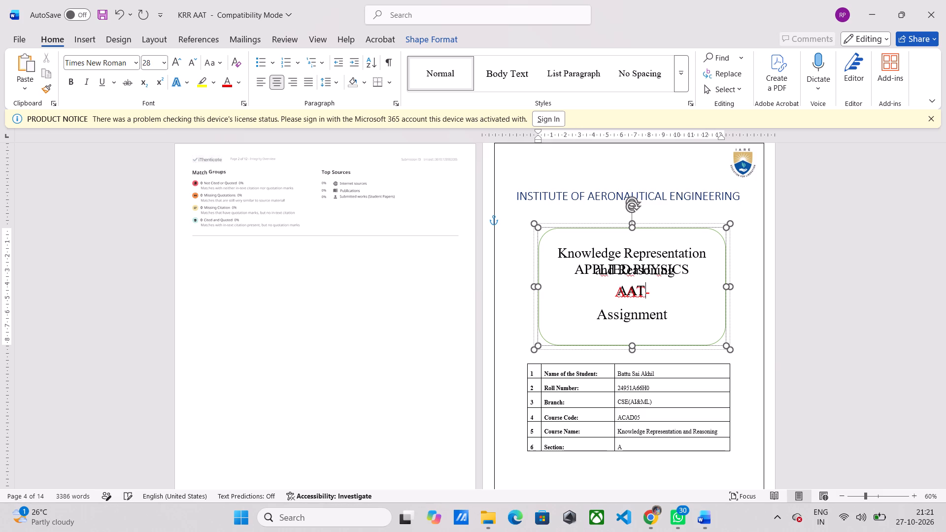
{"action": "key", "text": "BackSpace"}
{"action": "key", "text": "BackSpace"}
{"action": "key", "text": "BackSpace"}
{"action": "key", "text": "BackSpace"}
{"action": "key", "text": "BackSpace"}
{"action": "key", "text": "BackSpace"}
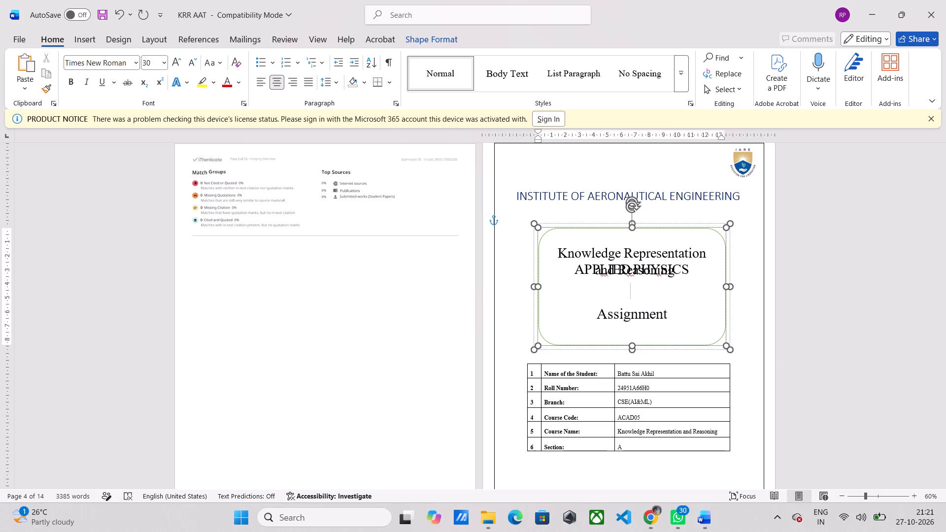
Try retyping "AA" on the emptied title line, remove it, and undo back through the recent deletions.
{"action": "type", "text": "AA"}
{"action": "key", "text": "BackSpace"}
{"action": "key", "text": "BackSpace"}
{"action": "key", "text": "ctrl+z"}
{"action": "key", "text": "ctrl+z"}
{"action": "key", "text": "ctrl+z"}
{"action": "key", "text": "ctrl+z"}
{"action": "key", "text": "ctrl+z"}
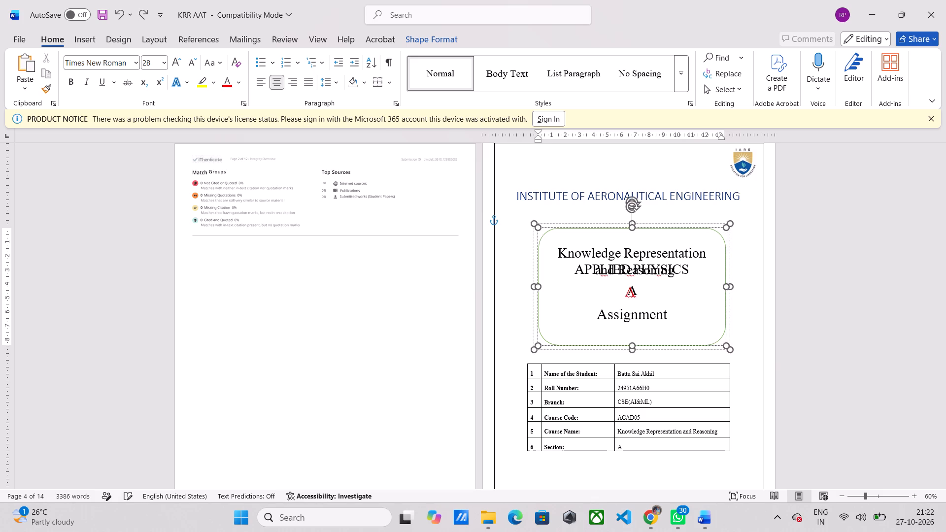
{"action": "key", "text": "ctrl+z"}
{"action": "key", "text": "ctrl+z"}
Clear the remaining overlapping letters from the line above "Assignment" in the title box.
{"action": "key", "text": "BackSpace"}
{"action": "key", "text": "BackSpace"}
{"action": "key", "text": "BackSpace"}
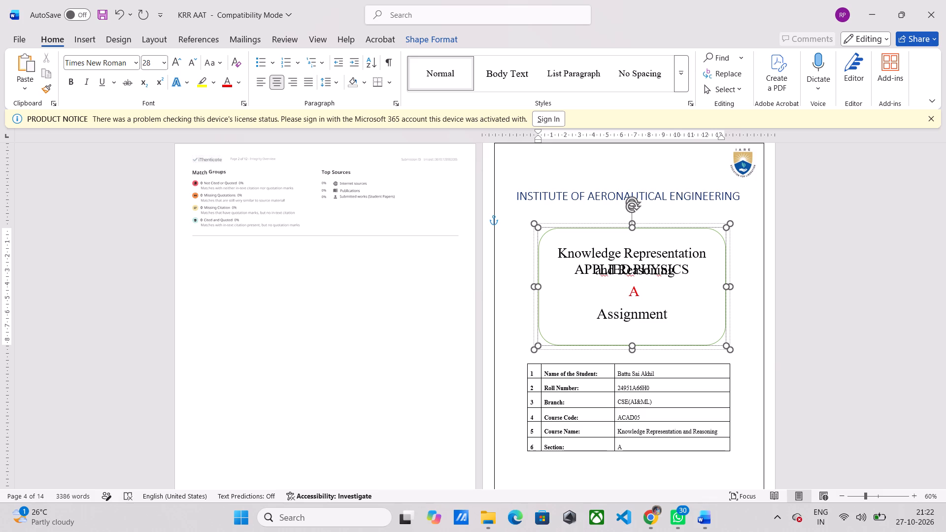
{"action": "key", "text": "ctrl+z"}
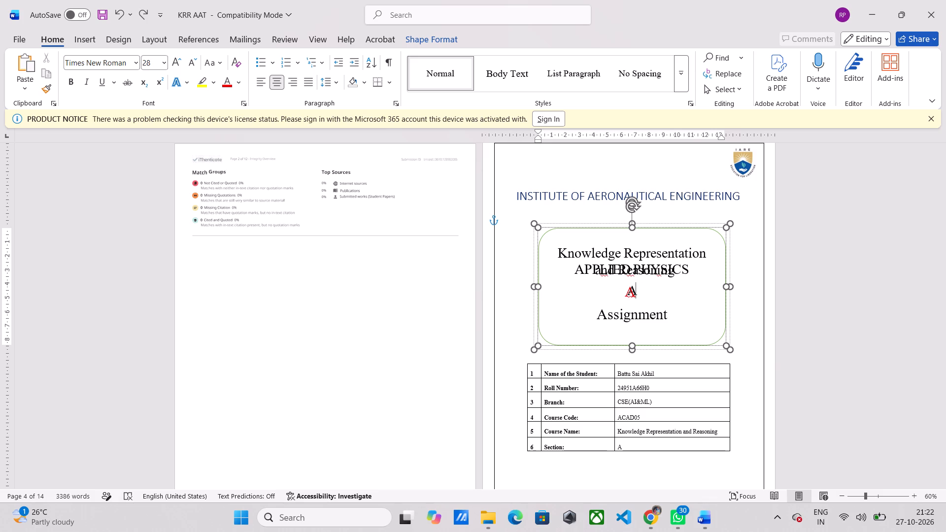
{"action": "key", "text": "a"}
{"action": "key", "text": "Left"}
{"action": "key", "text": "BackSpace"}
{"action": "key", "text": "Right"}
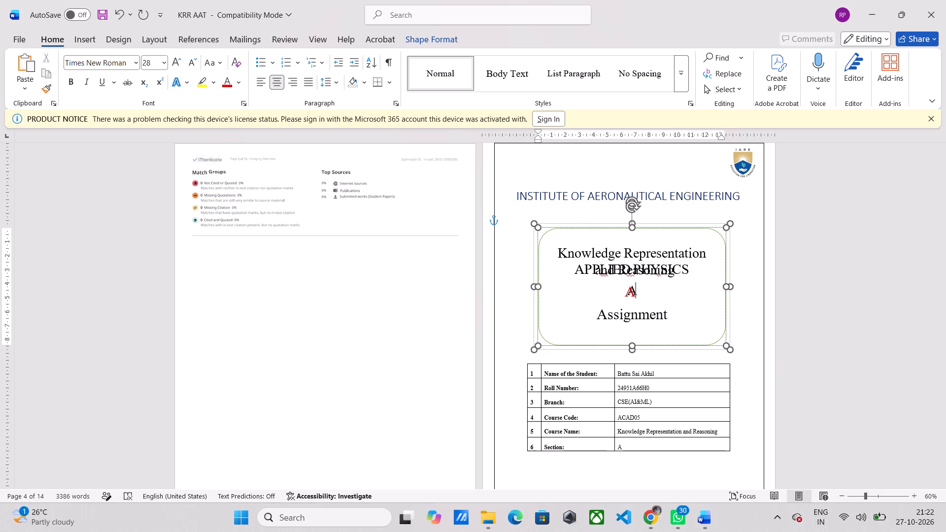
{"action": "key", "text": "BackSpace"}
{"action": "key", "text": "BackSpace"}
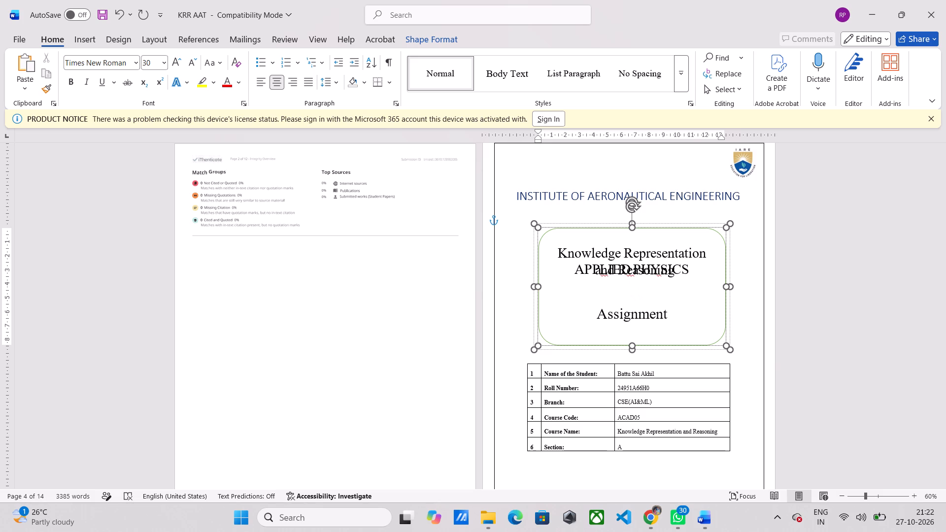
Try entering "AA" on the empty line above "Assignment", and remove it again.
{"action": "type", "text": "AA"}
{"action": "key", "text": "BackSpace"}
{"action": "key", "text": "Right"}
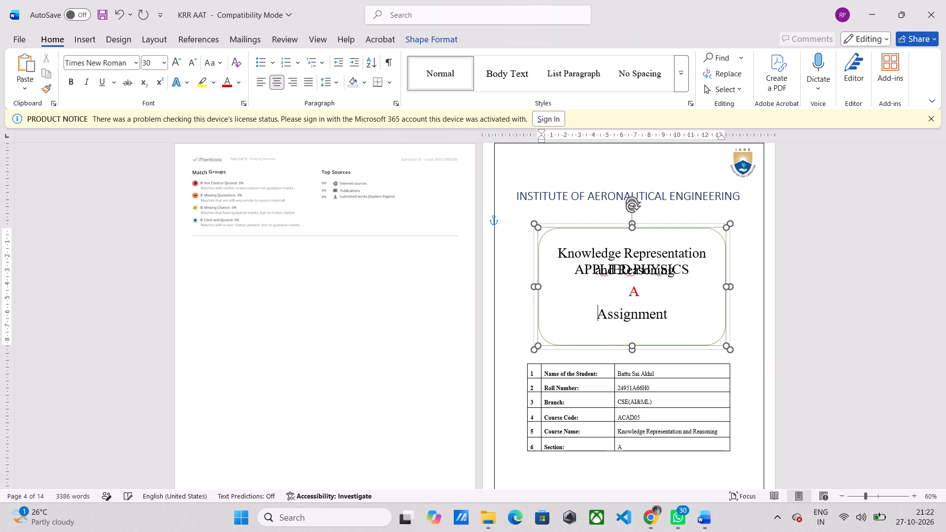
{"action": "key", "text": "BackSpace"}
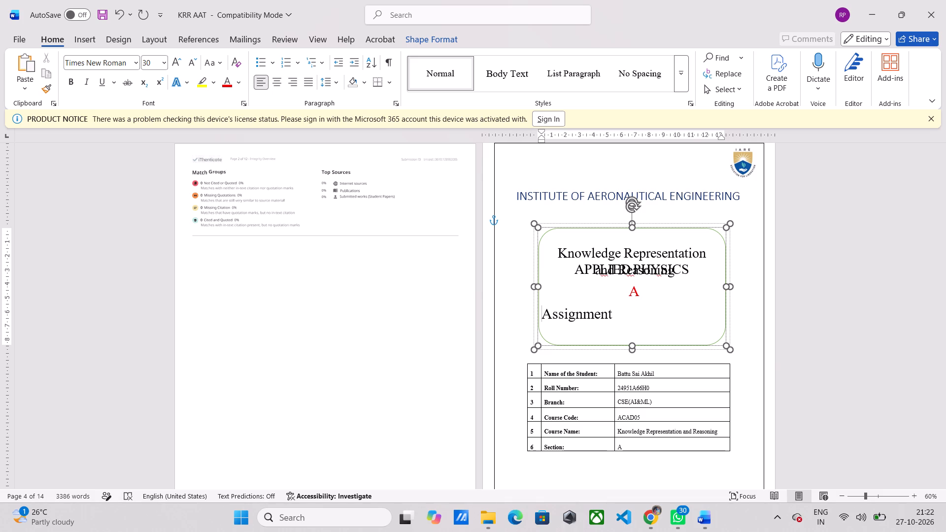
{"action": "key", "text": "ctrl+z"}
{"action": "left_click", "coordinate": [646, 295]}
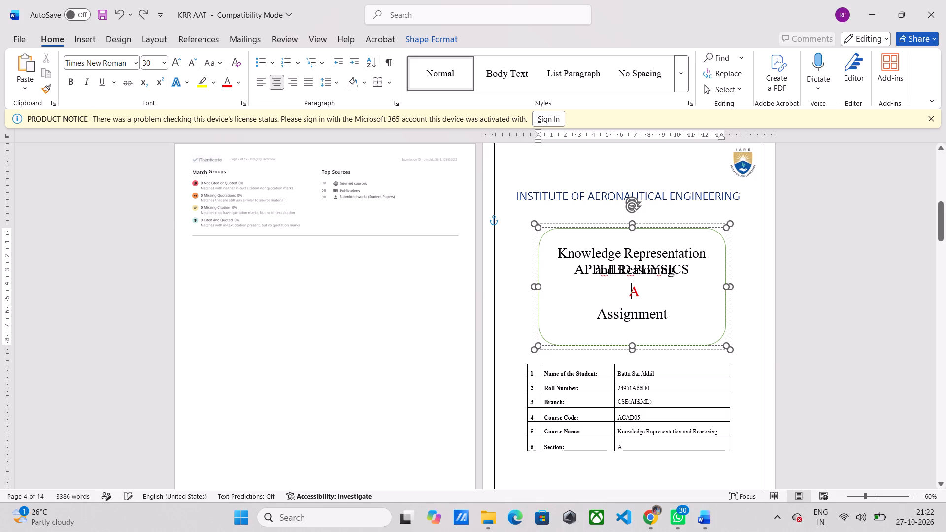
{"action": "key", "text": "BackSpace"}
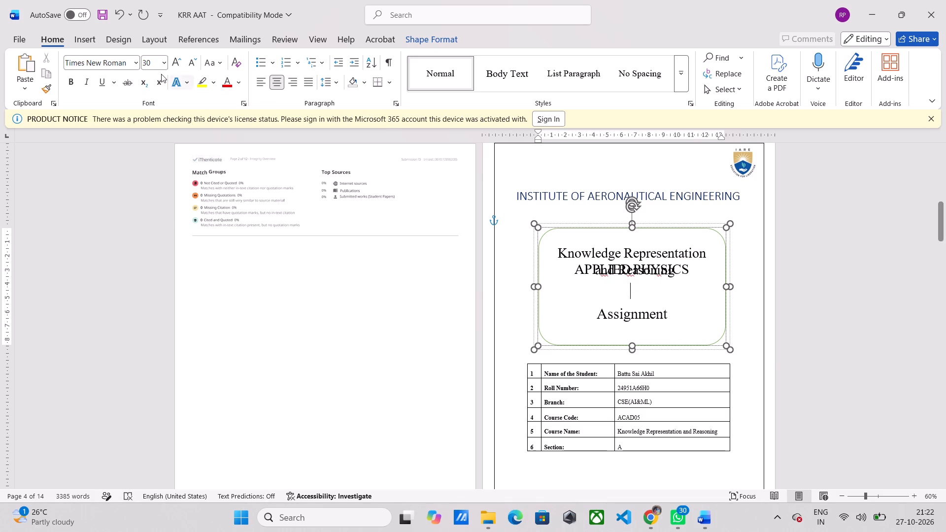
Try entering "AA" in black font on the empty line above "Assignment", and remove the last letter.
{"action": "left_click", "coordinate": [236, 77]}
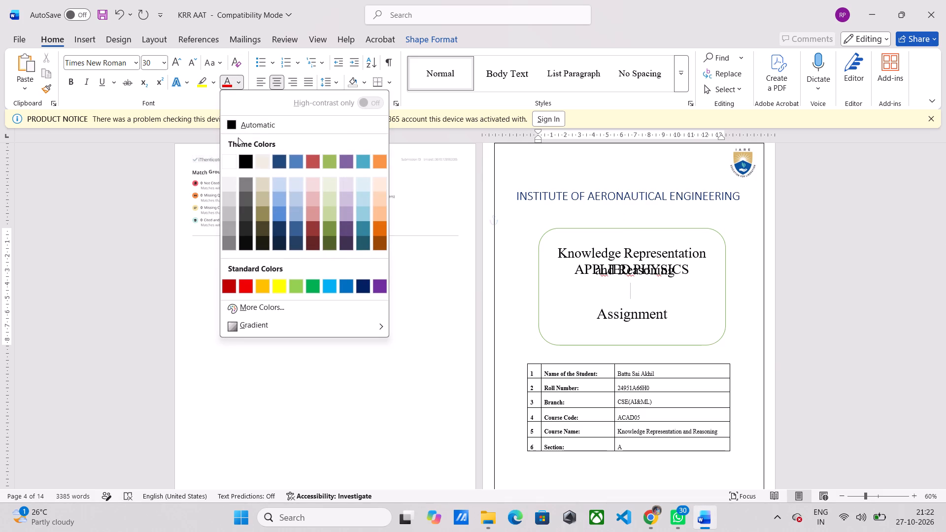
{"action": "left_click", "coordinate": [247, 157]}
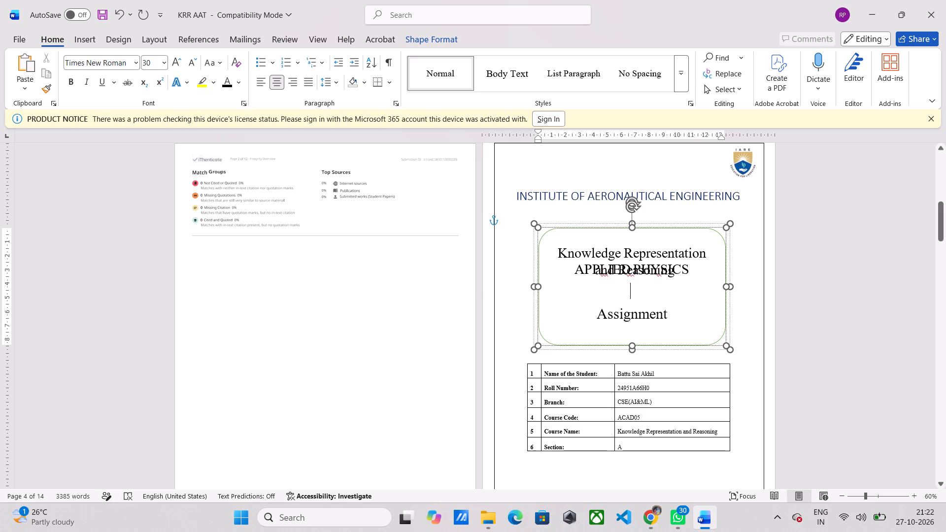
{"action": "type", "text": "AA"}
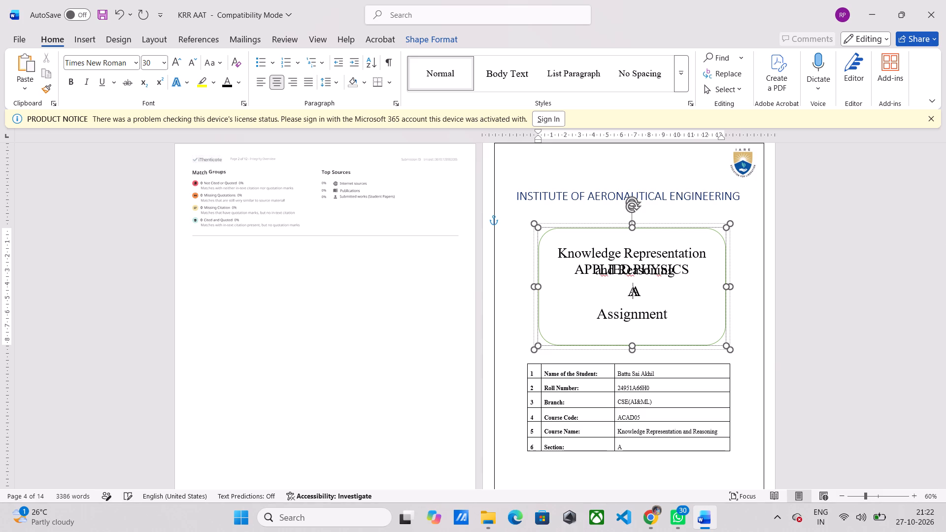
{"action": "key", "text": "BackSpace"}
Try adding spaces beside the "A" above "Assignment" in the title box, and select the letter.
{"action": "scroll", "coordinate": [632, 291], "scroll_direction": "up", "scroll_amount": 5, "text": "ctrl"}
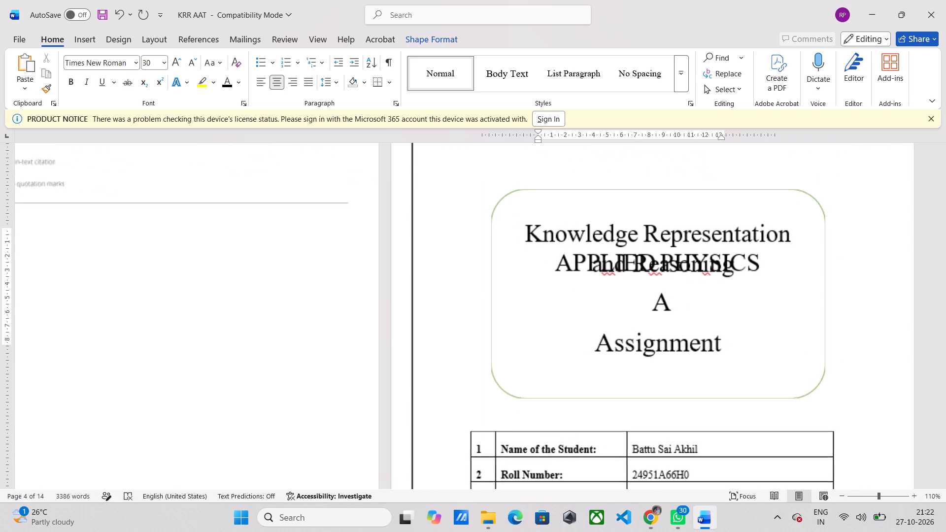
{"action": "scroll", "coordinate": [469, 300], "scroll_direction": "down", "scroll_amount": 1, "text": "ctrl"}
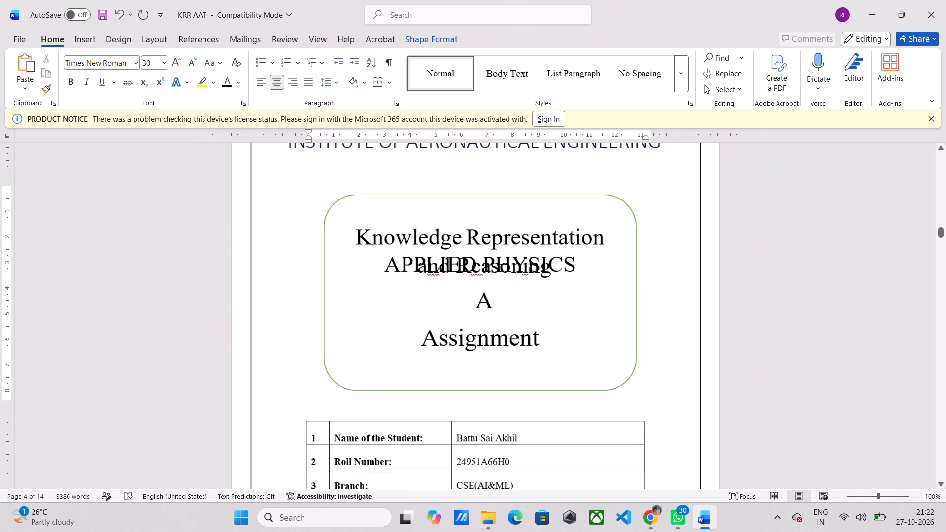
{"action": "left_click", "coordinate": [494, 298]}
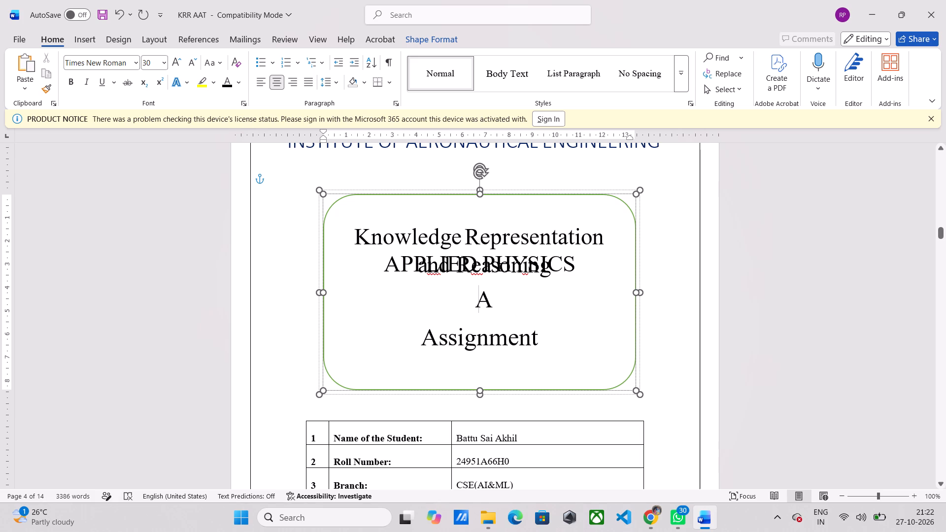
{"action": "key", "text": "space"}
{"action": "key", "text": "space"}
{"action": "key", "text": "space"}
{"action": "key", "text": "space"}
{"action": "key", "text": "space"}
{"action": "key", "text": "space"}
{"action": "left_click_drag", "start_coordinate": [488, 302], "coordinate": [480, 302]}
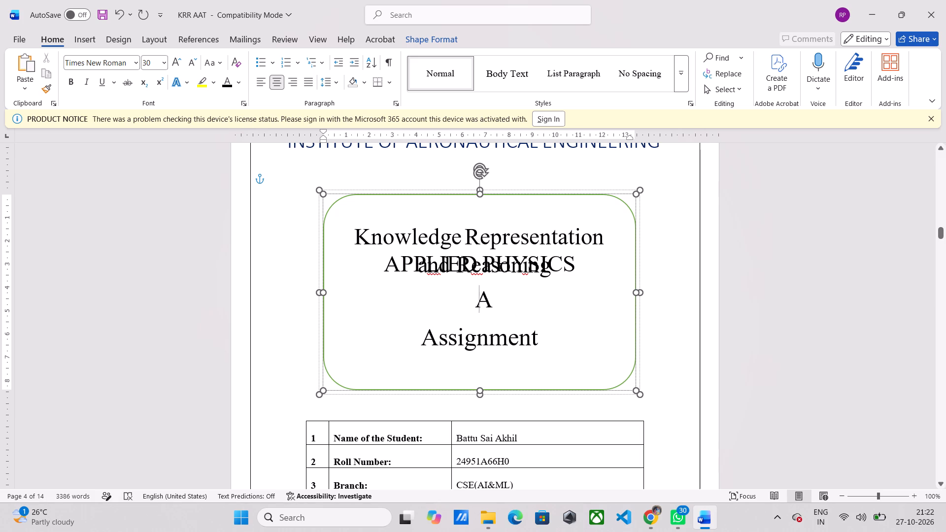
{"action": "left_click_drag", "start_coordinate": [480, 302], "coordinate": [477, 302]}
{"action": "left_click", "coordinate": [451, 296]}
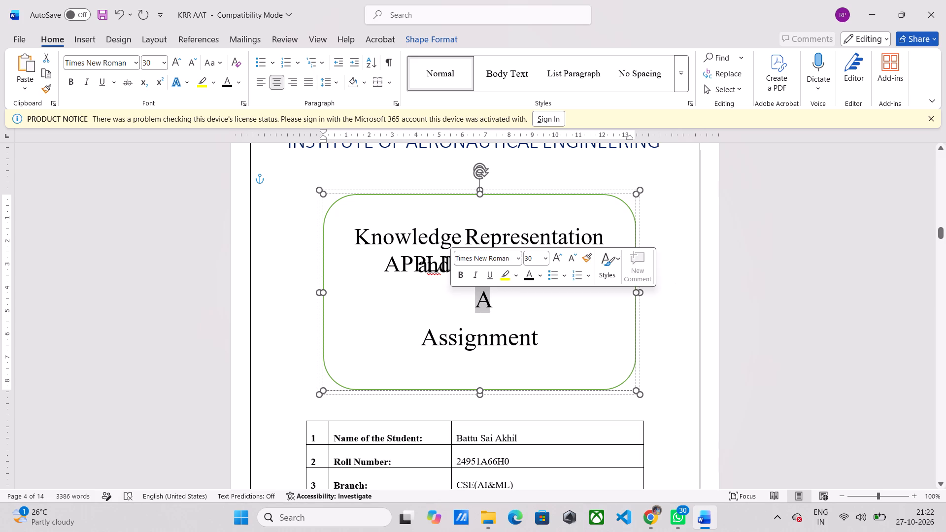
Delete the overlapping "APPLIED PHYSICS" and "and Reasoning" text together with the "A" line from the title box.
{"action": "left_click", "coordinate": [386, 262]}
{"action": "left_click_drag", "start_coordinate": [386, 262], "coordinate": [402, 266]}
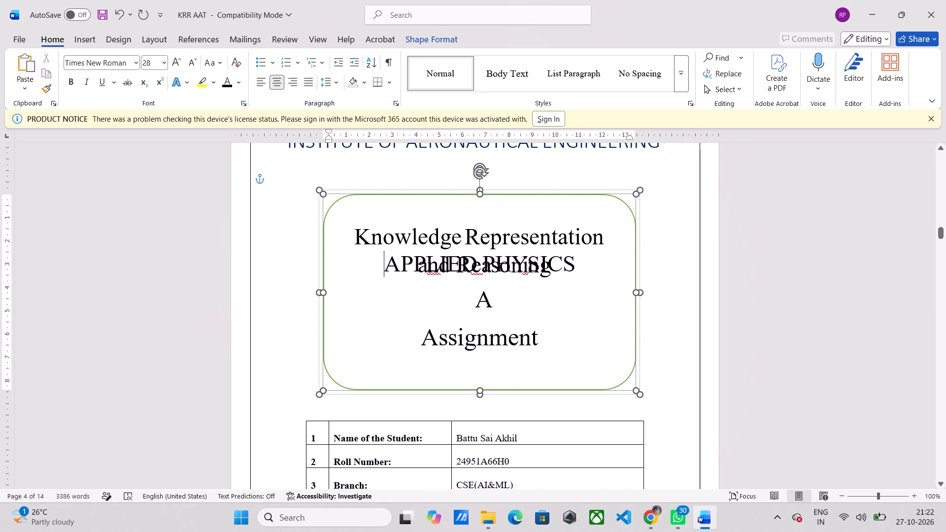
{"action": "left_click_drag", "start_coordinate": [402, 266], "coordinate": [505, 305]}
{"action": "key", "text": "BackSpace"}
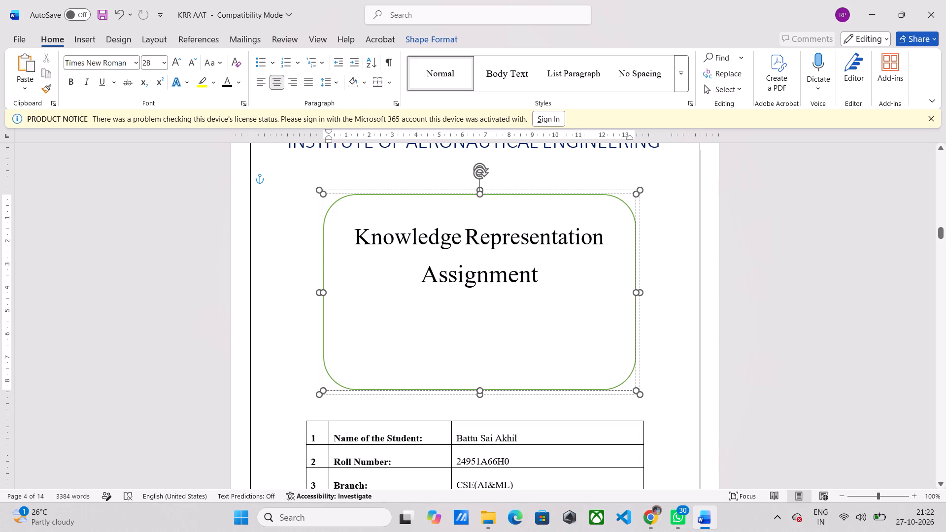
Add a line reading "and Reasoning", with a lowercase "and", below "Knowledge Representation" in the title box.
{"action": "key", "text": "Return"}
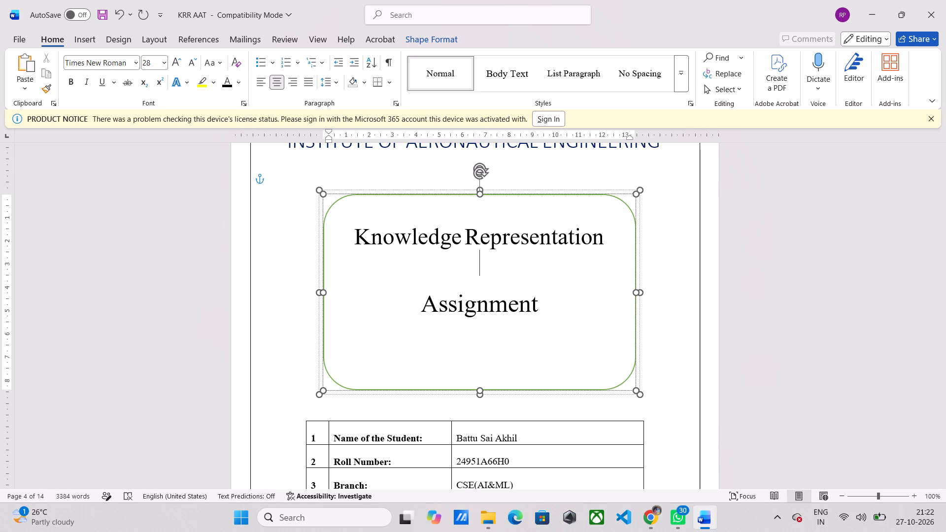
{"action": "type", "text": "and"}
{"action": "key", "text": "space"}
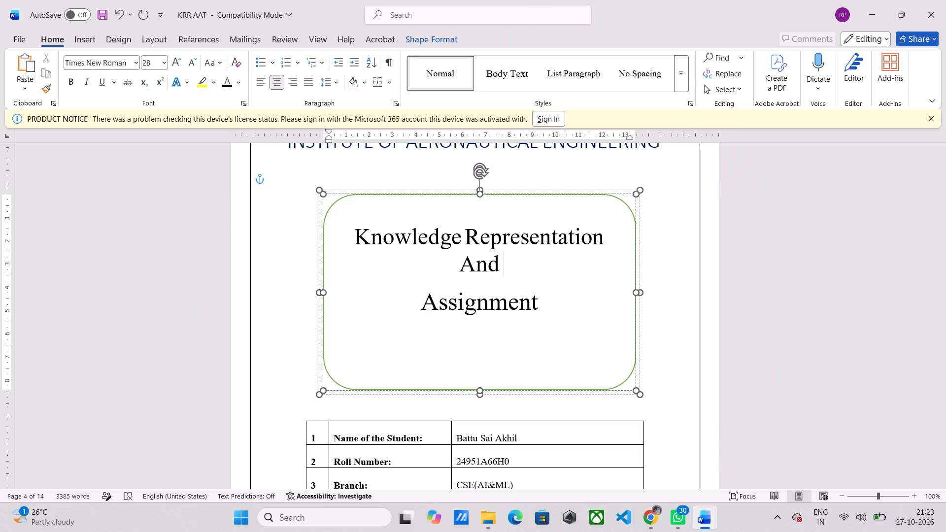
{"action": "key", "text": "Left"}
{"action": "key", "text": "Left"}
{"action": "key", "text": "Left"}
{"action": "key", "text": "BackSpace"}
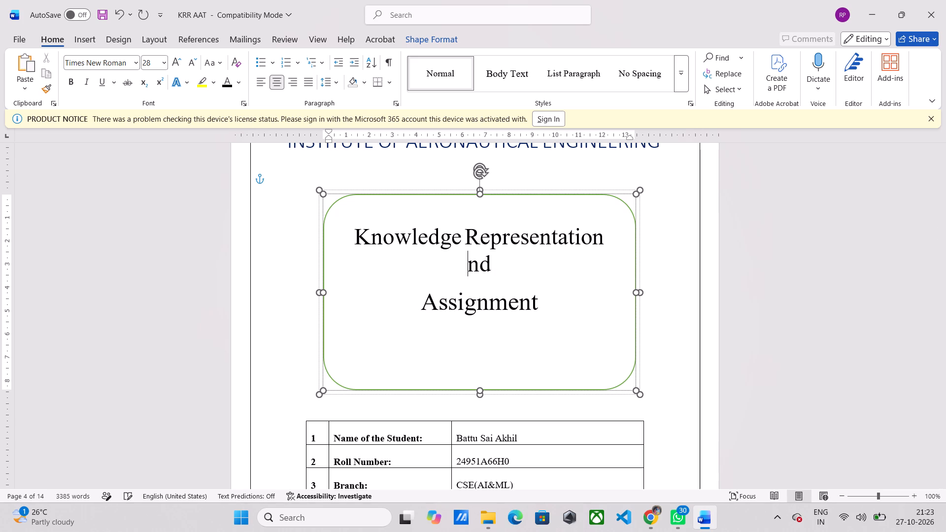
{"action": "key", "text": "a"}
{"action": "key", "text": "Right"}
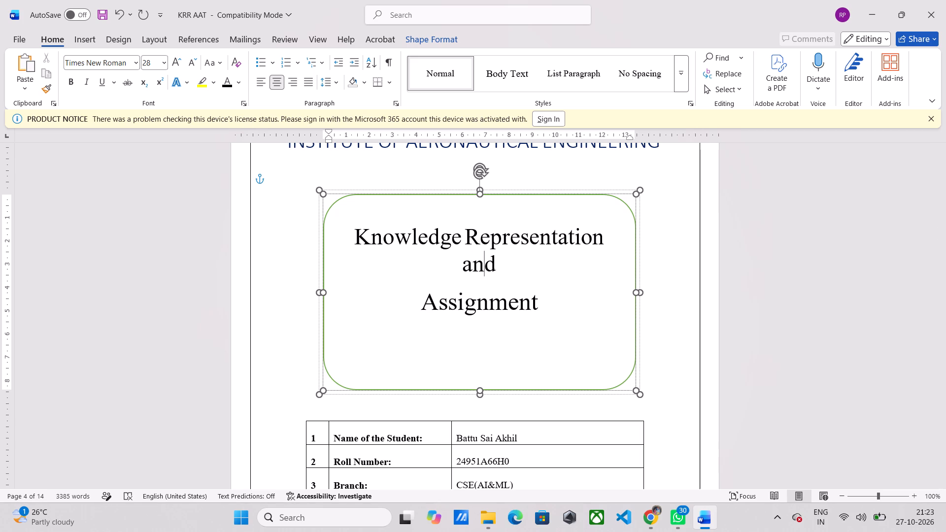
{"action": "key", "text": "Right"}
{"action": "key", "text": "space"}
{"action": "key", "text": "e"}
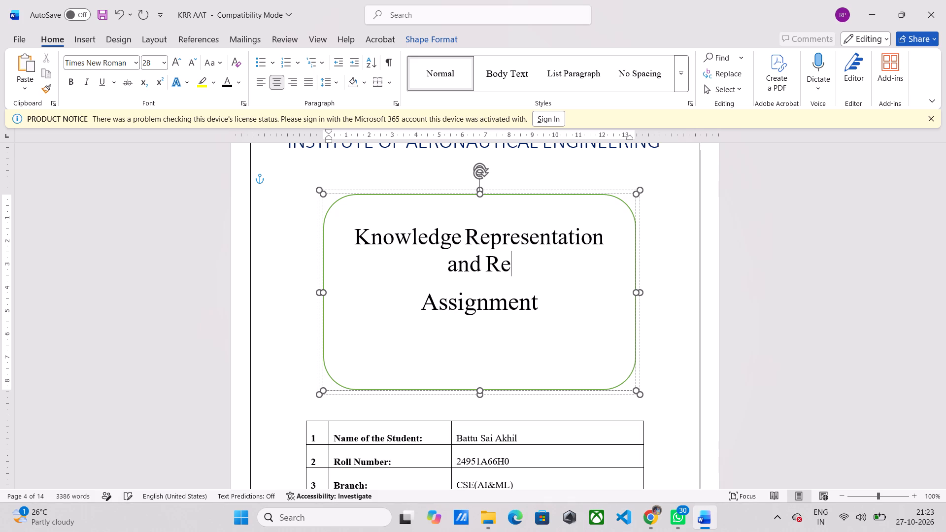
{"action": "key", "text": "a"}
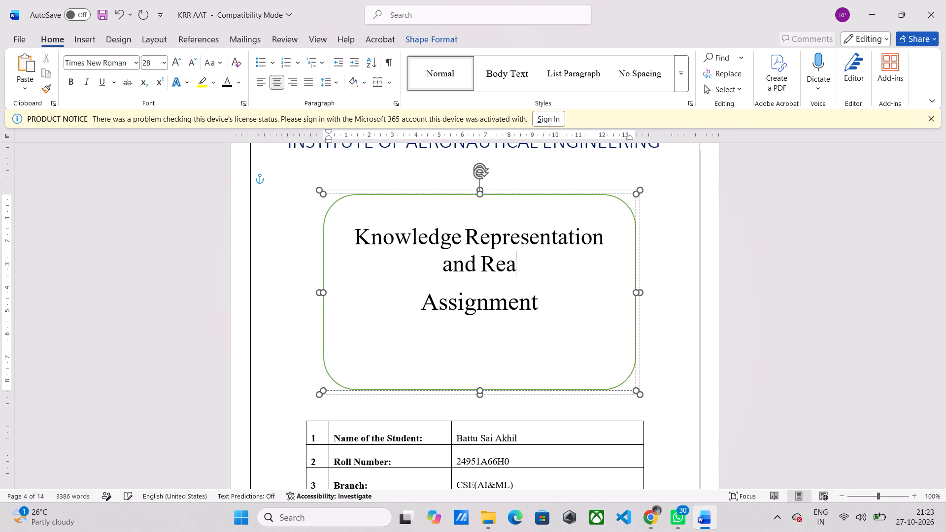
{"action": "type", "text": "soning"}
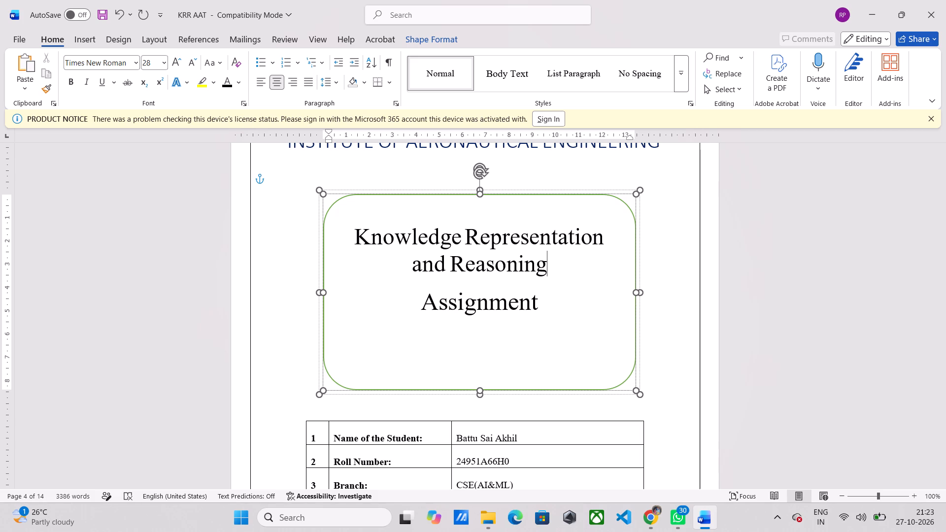
Add a line reading "AAT - 1" in red font between "and Reasoning" and "Assignment" in the title box.
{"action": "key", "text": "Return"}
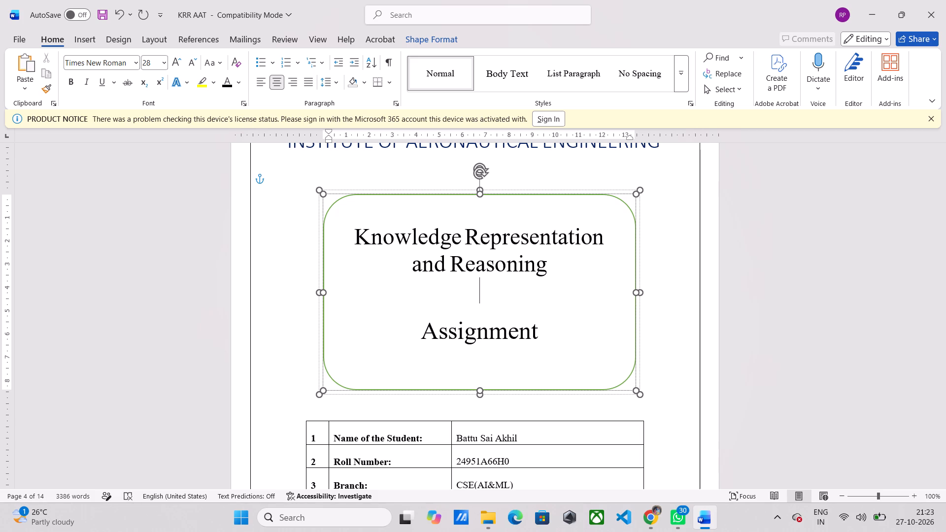
{"action": "left_click", "coordinate": [236, 78]}
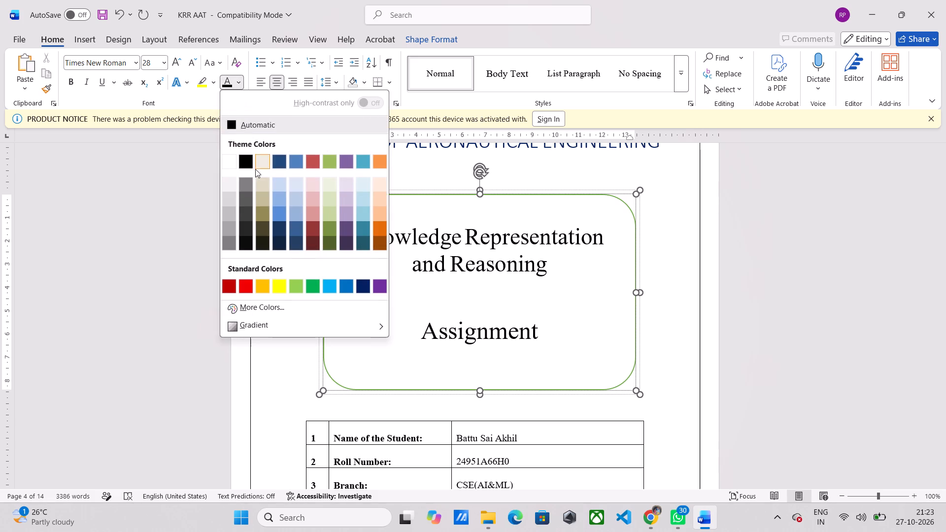
{"action": "left_click", "coordinate": [247, 288]}
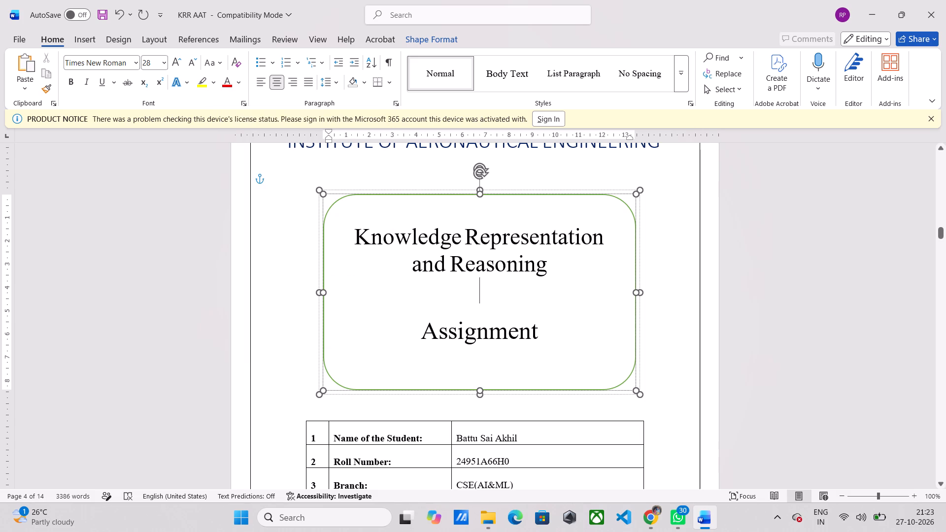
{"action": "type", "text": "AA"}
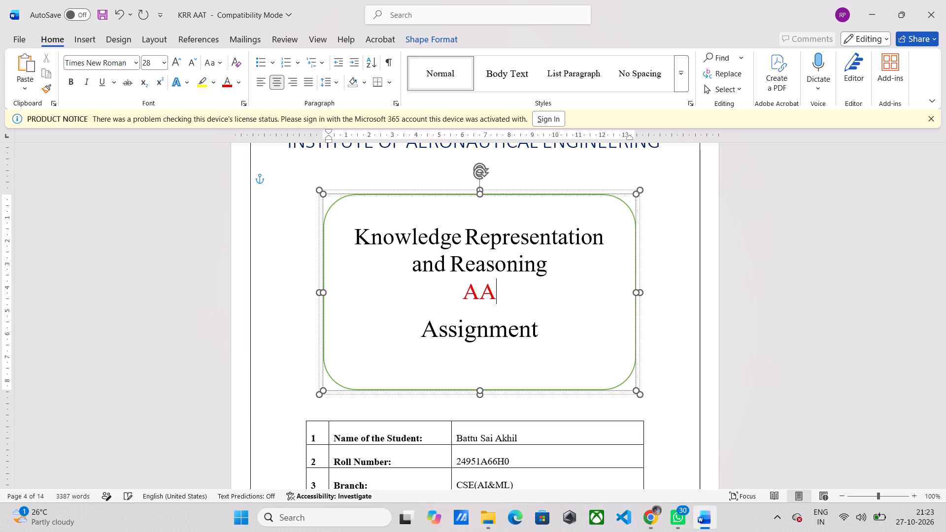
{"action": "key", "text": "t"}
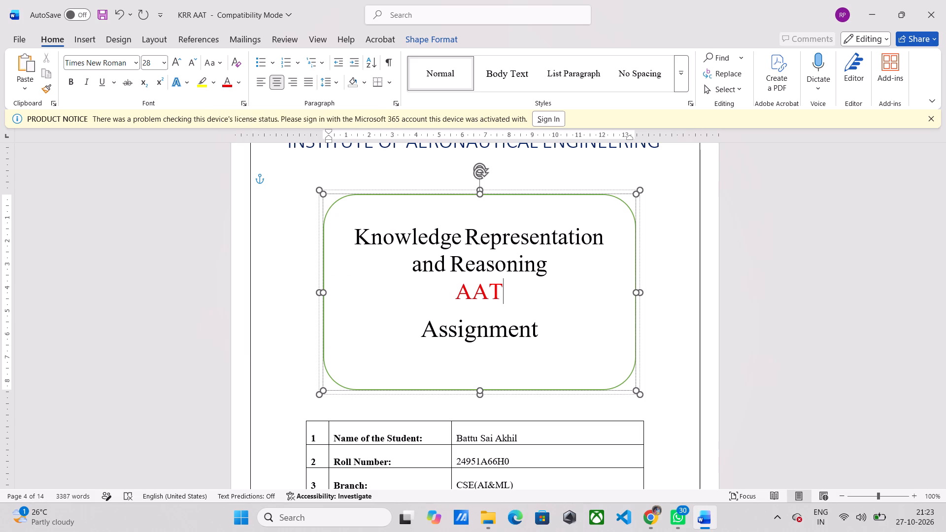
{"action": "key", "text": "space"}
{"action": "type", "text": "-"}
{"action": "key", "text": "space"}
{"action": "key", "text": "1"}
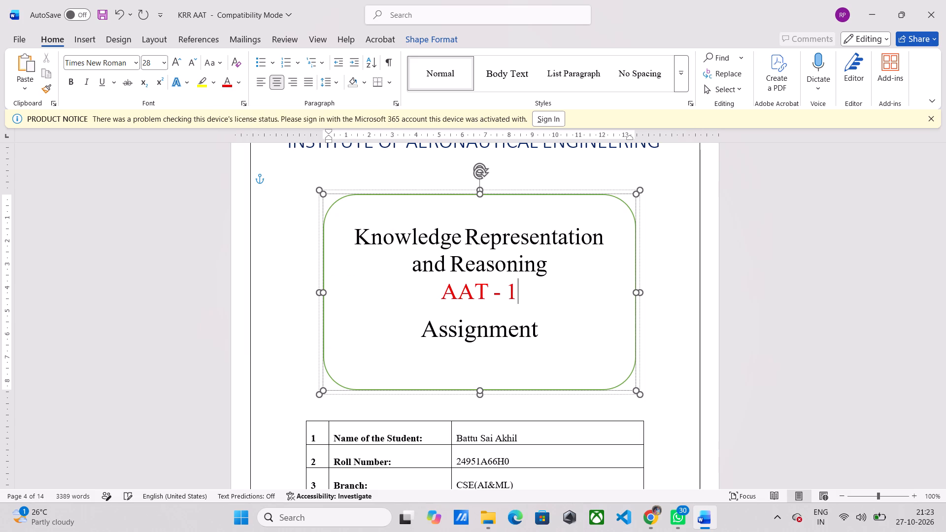
{"action": "left_click", "coordinate": [824, 307]}
Replace the student's name in the "Name of the Student" row of the details table with the new student's name.
{"action": "scroll", "coordinate": [824, 307], "scroll_direction": "down", "scroll_amount": 3}
{"action": "left_click", "coordinate": [543, 278]}
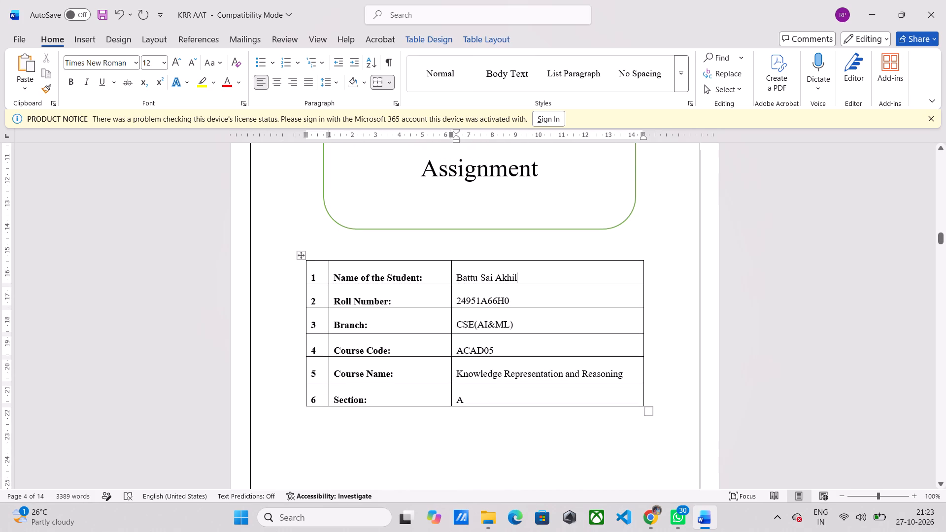
{"action": "key", "text": "BackSpace"}
{"action": "key", "text": "BackSpace"}
{"action": "key", "text": "BackSpace"}
{"action": "key", "text": "BackSpace"}
{"action": "key", "text": "BackSpace"}
{"action": "key", "text": "BackSpace"}
{"action": "key", "text": "BackSpace"}
{"action": "key", "text": "BackSpace"}
{"action": "key", "text": "BackSpace"}
{"action": "key", "text": "BackSpace"}
{"action": "key", "text": "BackSpace"}
{"action": "key", "text": "BackSpace"}
{"action": "key", "text": "BackSpace"}
{"action": "key", "text": "BackSpace"}
{"action": "key", "text": "BackSpace"}
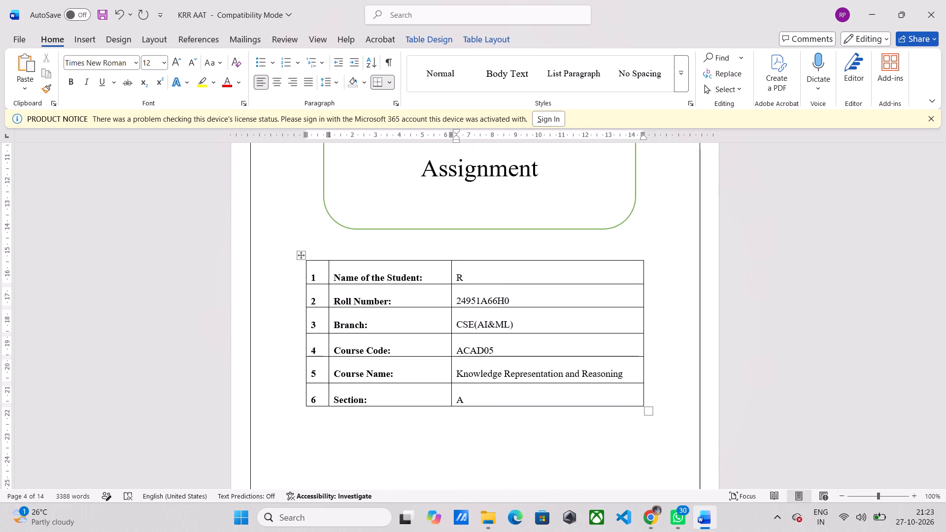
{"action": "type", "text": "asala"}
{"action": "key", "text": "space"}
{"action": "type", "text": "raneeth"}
Replace the last two characters of the roll number in the details table with the new student's ending.
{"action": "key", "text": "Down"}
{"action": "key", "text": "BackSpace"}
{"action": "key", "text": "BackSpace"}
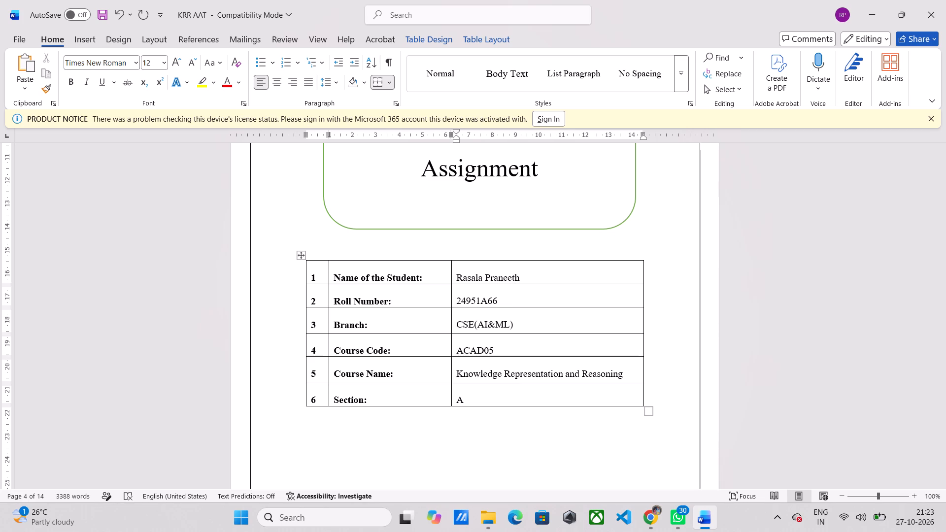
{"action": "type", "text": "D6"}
Change the section in the last row of the details table to C.
{"action": "scroll", "coordinate": [554, 339], "scroll_direction": "down", "scroll_amount": 1}
{"action": "left_click", "coordinate": [469, 383]}
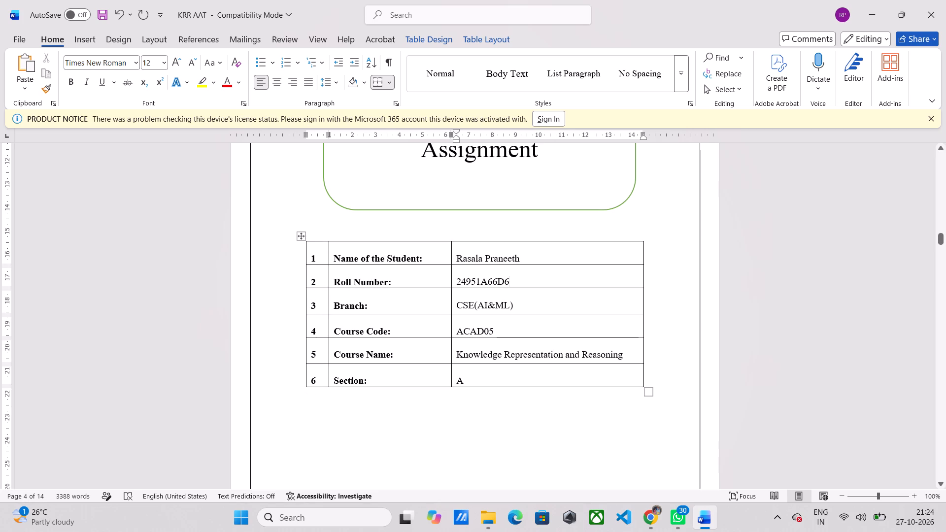
{"action": "key", "text": "BackSpace"}
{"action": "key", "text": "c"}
Examine the answer pages after the title page, starting with question 1 on knowledge representation.
{"action": "scroll", "coordinate": [469, 383], "scroll_direction": "down", "scroll_amount": 4}
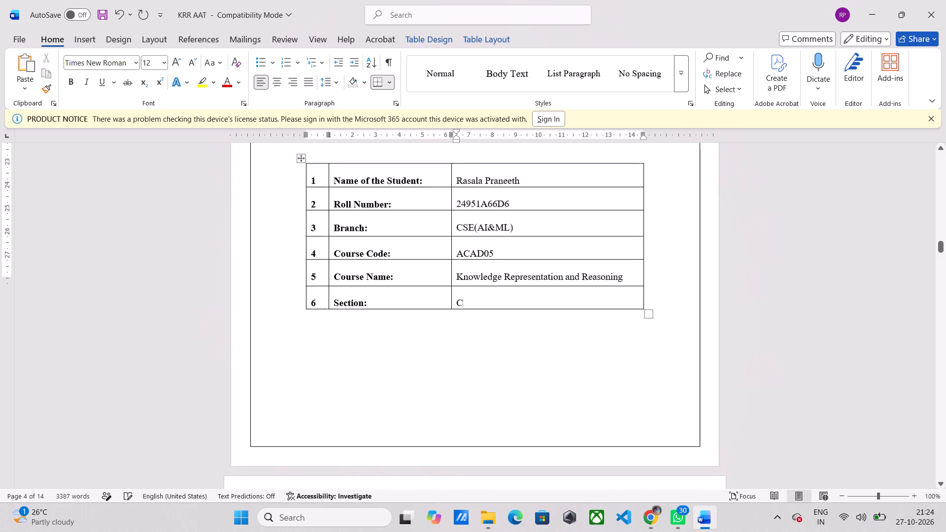
{"action": "scroll", "coordinate": [469, 383], "scroll_direction": "down", "scroll_amount": 1}
{"action": "scroll", "coordinate": [469, 383], "scroll_direction": "up", "scroll_amount": 2}
{"action": "scroll", "coordinate": [469, 383], "scroll_direction": "down", "scroll_amount": 2, "text": "ctrl"}
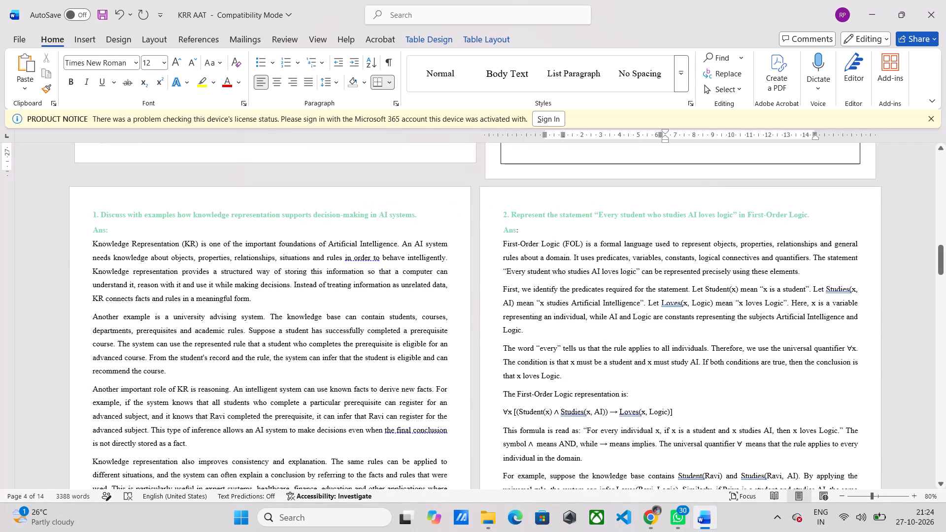
{"action": "scroll", "coordinate": [314, 343], "scroll_direction": "up", "scroll_amount": 4, "text": "ctrl"}
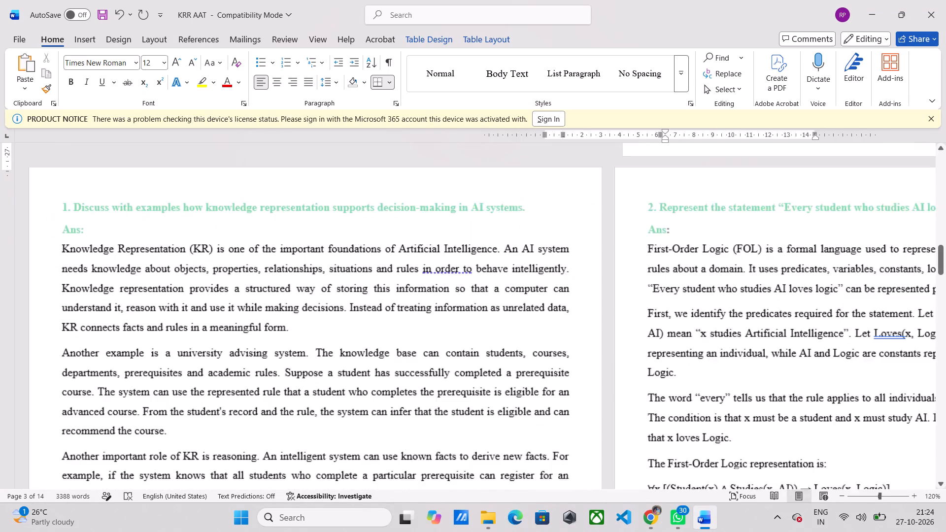
{"action": "scroll", "coordinate": [314, 343], "scroll_direction": "down", "scroll_amount": 1}
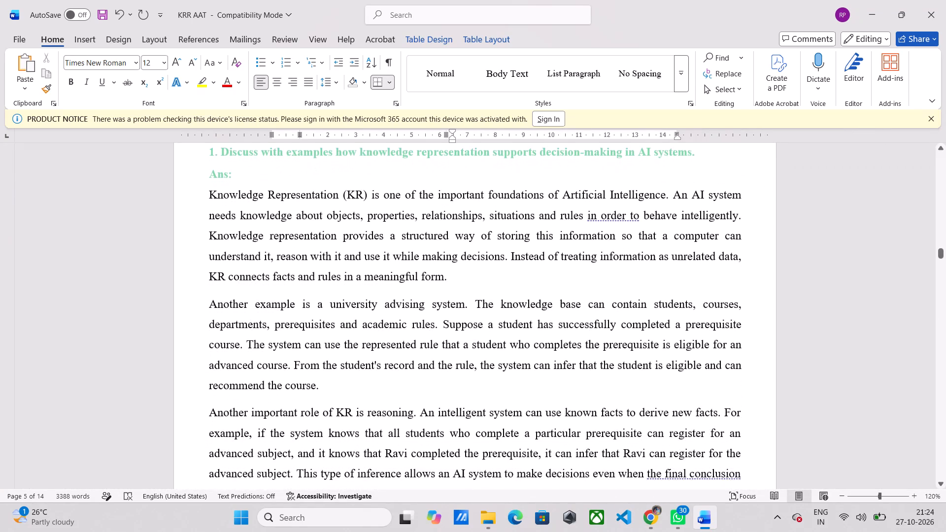
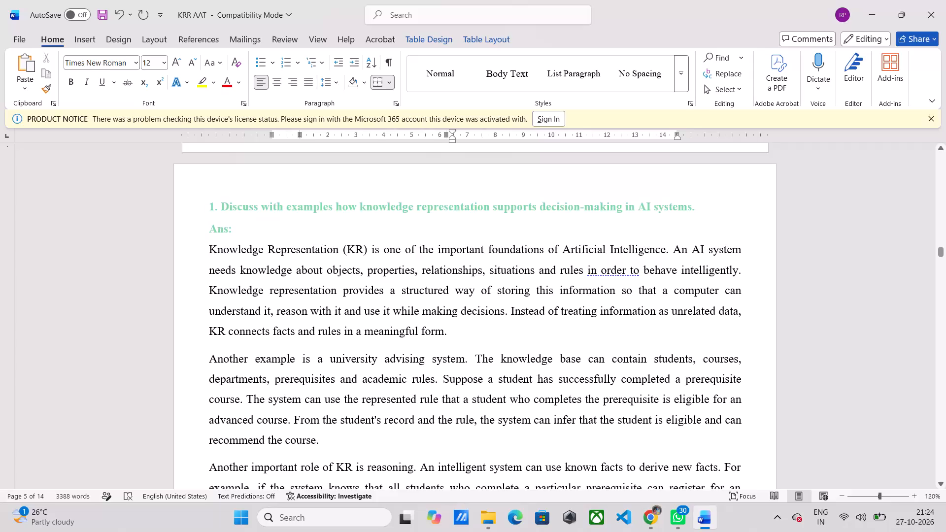
Look over the answer pages for questions 1 to 4, from knowledge representation through representing facts in First-Order Logic.
{"action": "scroll", "coordinate": [564, 370], "scroll_direction": "down", "scroll_amount": 5, "text": "ctrl"}
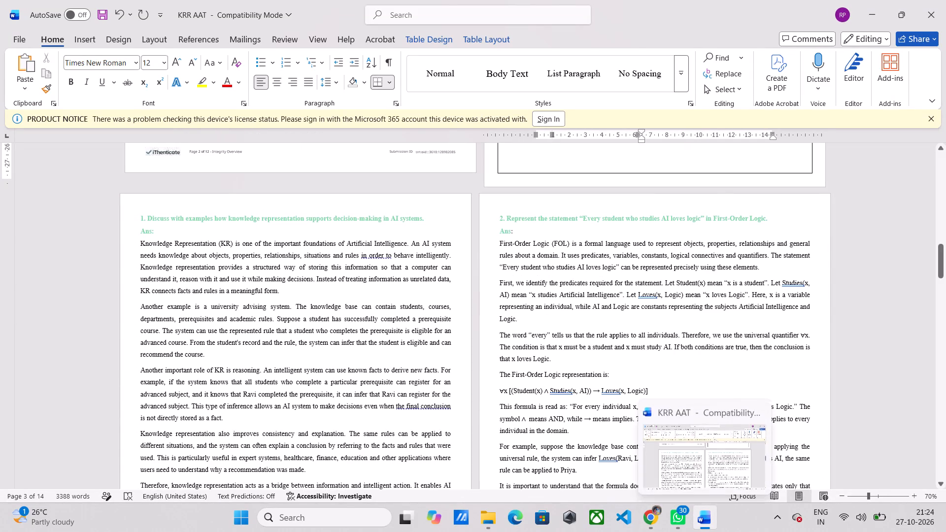
{"action": "scroll", "coordinate": [417, 367], "scroll_direction": "down", "scroll_amount": 6}
{"action": "scroll", "coordinate": [417, 367], "scroll_direction": "up", "scroll_amount": 2}
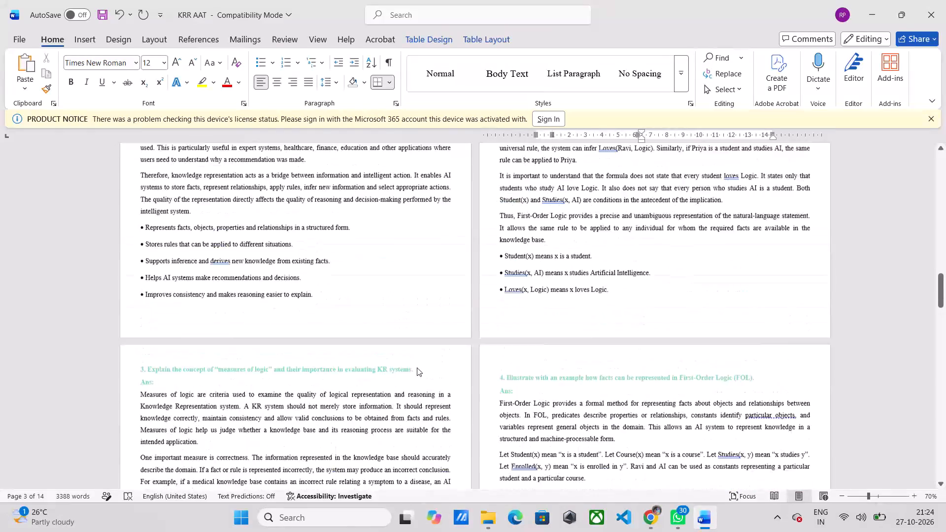
{"action": "scroll", "coordinate": [417, 367], "scroll_direction": "up", "scroll_amount": 2}
{"action": "scroll", "coordinate": [417, 367], "scroll_direction": "down", "scroll_amount": 1}
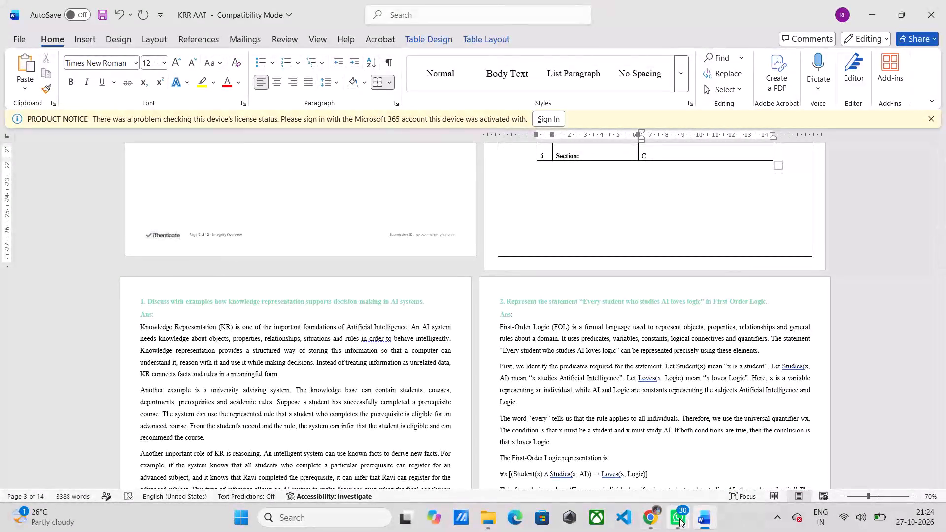
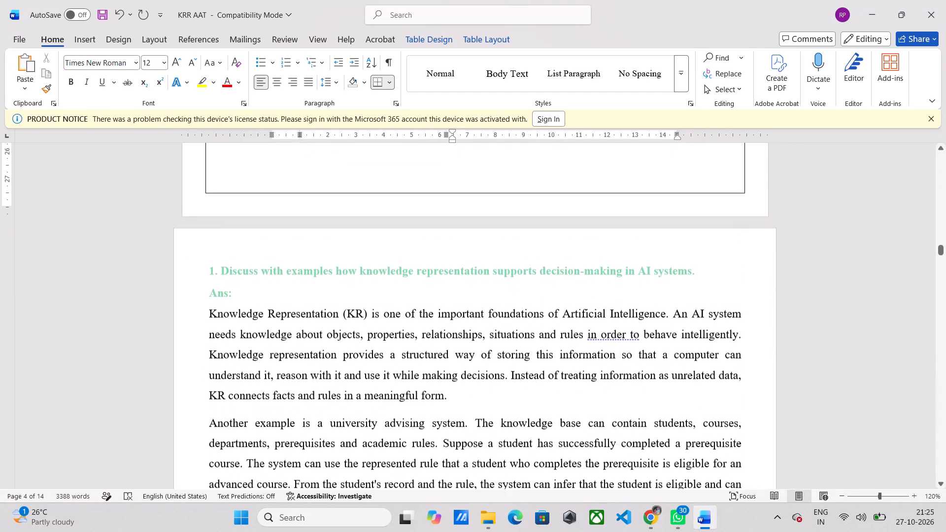
Open the page header's text box holding question 1 for editing, with the cursor at the end of the question line.
{"action": "left_click", "coordinate": [693, 275]}
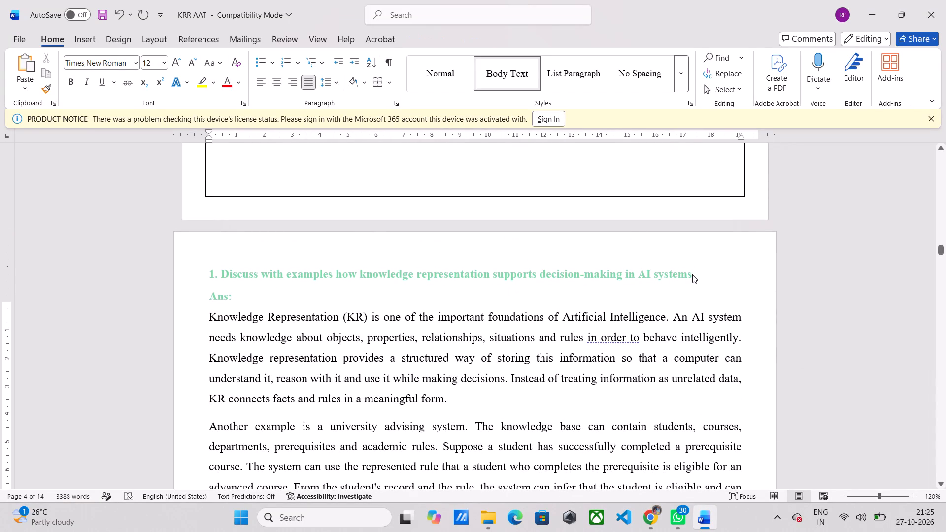
{"action": "left_click", "coordinate": [692, 274]}
{"action": "triple_click", "coordinate": [678, 277]}
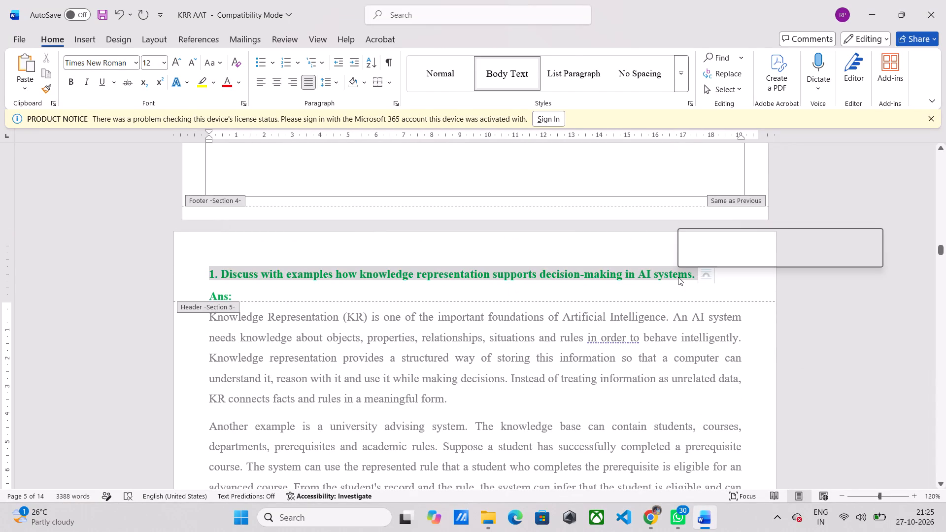
{"action": "left_click", "coordinate": [687, 272]}
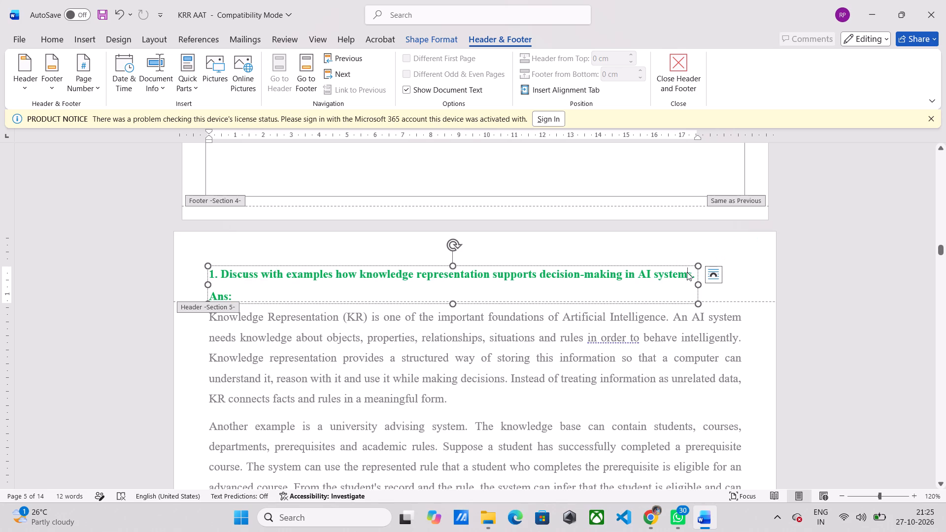
{"action": "key", "text": "Right"}
{"action": "key", "text": "Right"}
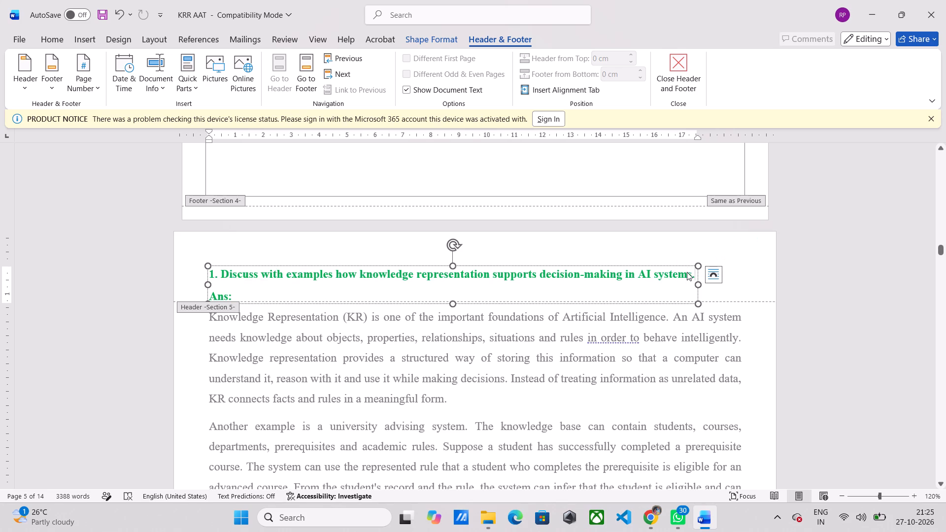
Replace the question 1 heading wording in the header text box with the copied question "Compare propositional logic and first-order logic in terms of expressiveness".
{"action": "key", "text": "BackSpace"}
{"action": "key", "text": "BackSpace"}
{"action": "key", "text": "BackSpace"}
{"action": "key", "text": "BackSpace"}
{"action": "key", "text": "BackSpace"}
{"action": "key", "text": "BackSpace"}
{"action": "key", "text": "BackSpace"}
{"action": "key", "text": "BackSpace"}
{"action": "key", "text": "BackSpace"}
{"action": "key", "text": "BackSpace"}
{"action": "key", "text": "BackSpace"}
{"action": "key", "text": "BackSpace"}
{"action": "key", "text": "BackSpace"}
{"action": "key", "text": "BackSpace"}
{"action": "key", "text": "BackSpace"}
{"action": "key", "text": "BackSpace"}
{"action": "key", "text": "BackSpace"}
{"action": "key", "text": "BackSpace"}
{"action": "key", "text": "BackSpace"}
{"action": "key", "text": "BackSpace"}
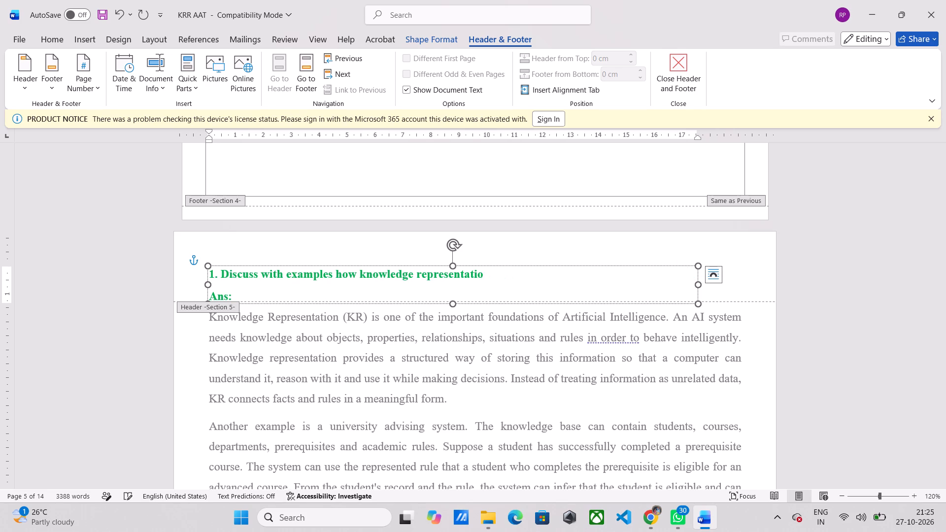
{"action": "key", "text": "BackSpace"}
{"action": "key", "text": "BackSpace"}
{"action": "key", "text": "BackSpace"}
{"action": "key", "text": "BackSpace"}
{"action": "key", "text": "BackSpace"}
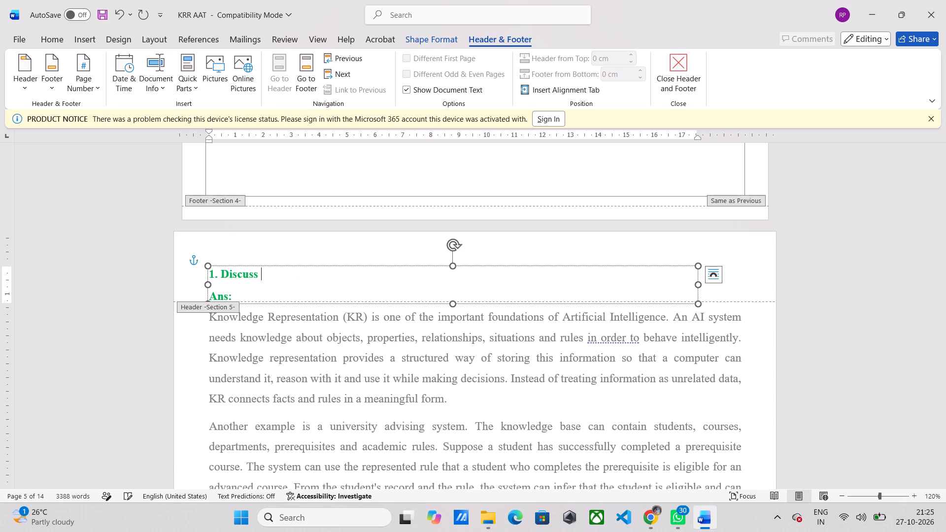
{"action": "key", "text": "BackSpace"}
{"action": "key", "text": "BackSpace"}
{"action": "key", "text": "ctrl+v"}
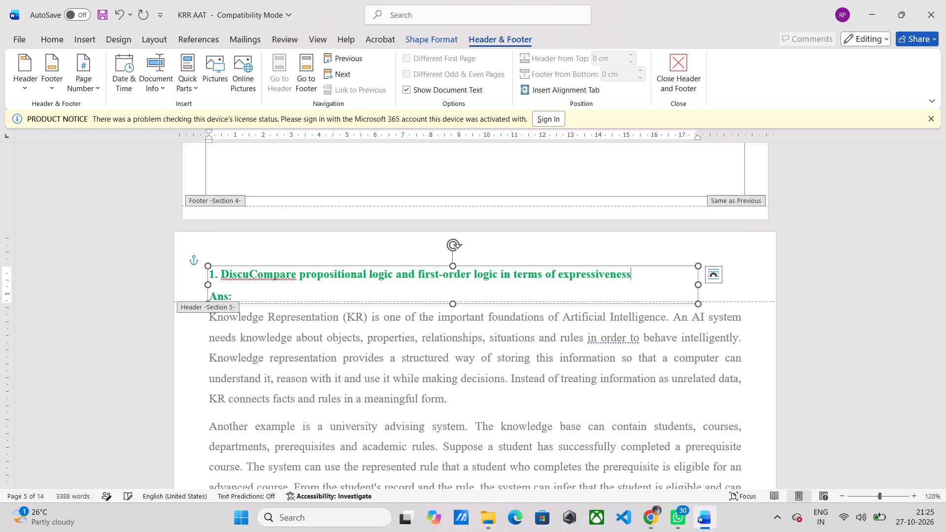
Delete the leftover "Discu" before "Compare" in the question 1 heading and leave header editing.
{"action": "left_click", "coordinate": [241, 277]}
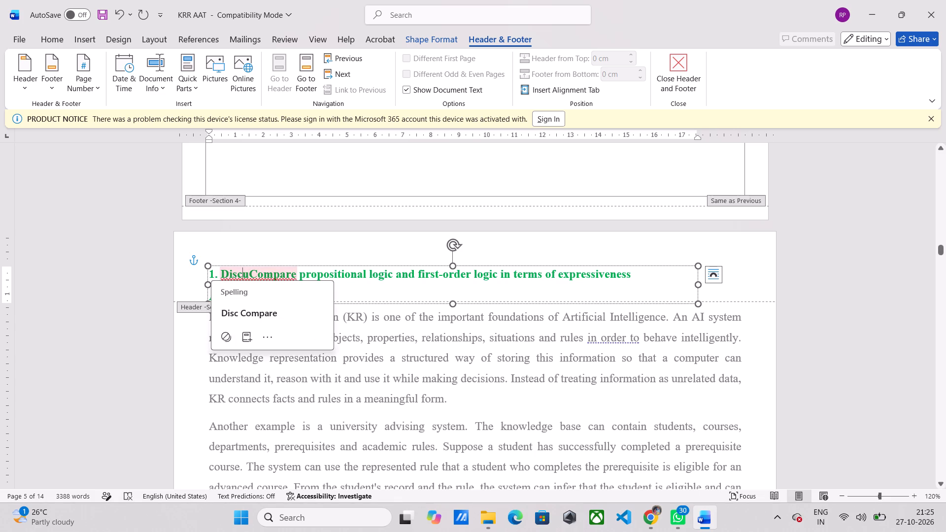
{"action": "key", "text": "Right"}
{"action": "key", "text": "BackSpace"}
{"action": "key", "text": "BackSpace"}
{"action": "key", "text": "BackSpace"}
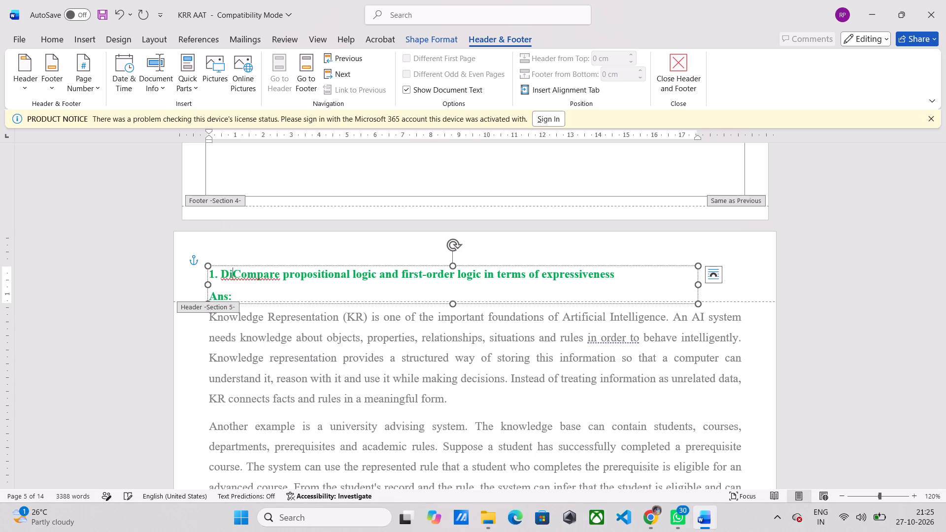
{"action": "key", "text": "BackSpace"}
{"action": "key", "text": "BackSpace"}
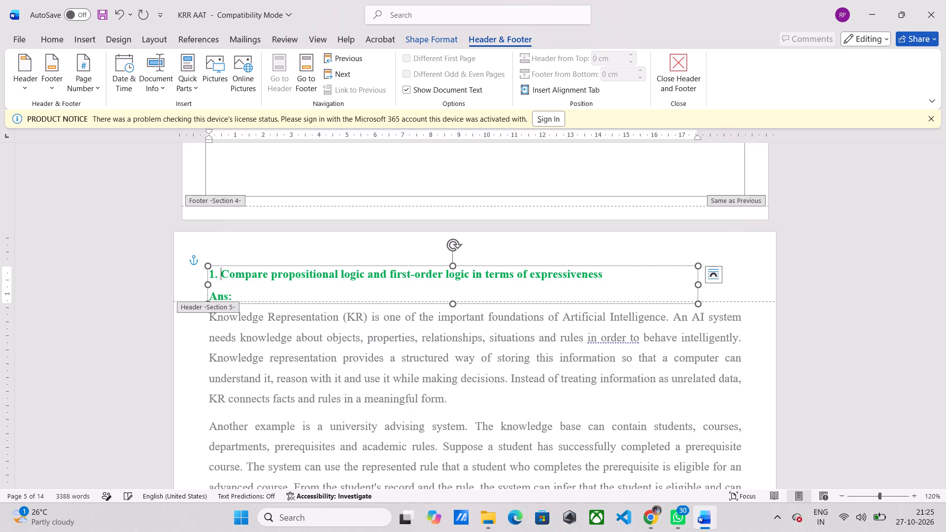
{"action": "left_click", "coordinate": [31, 239]}
{"action": "left_click", "coordinate": [104, 353]}
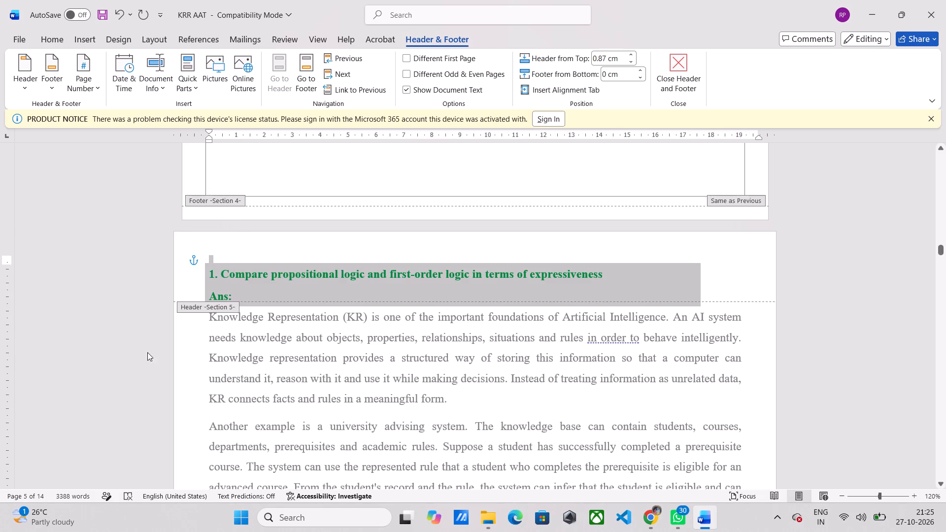
{"action": "left_click", "coordinate": [205, 370]}
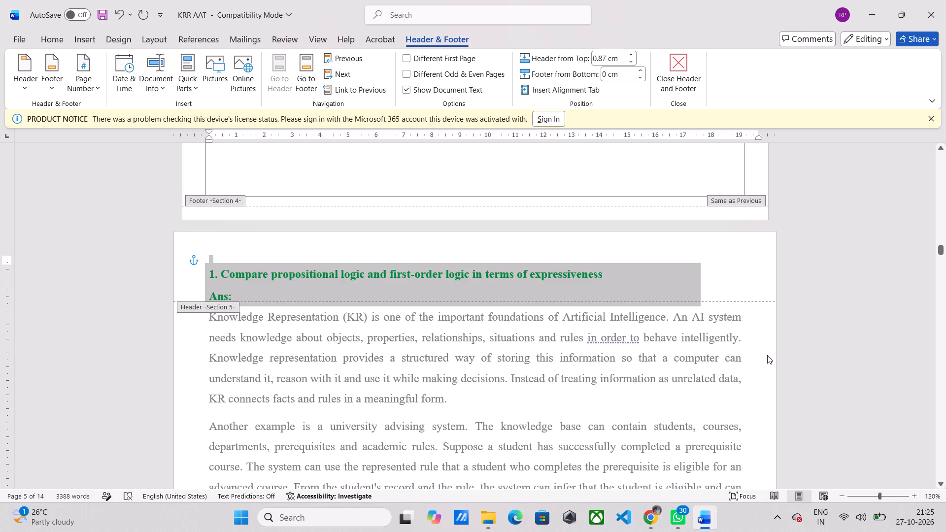
{"action": "left_click", "coordinate": [767, 355]}
{"action": "key", "text": "Escape"}
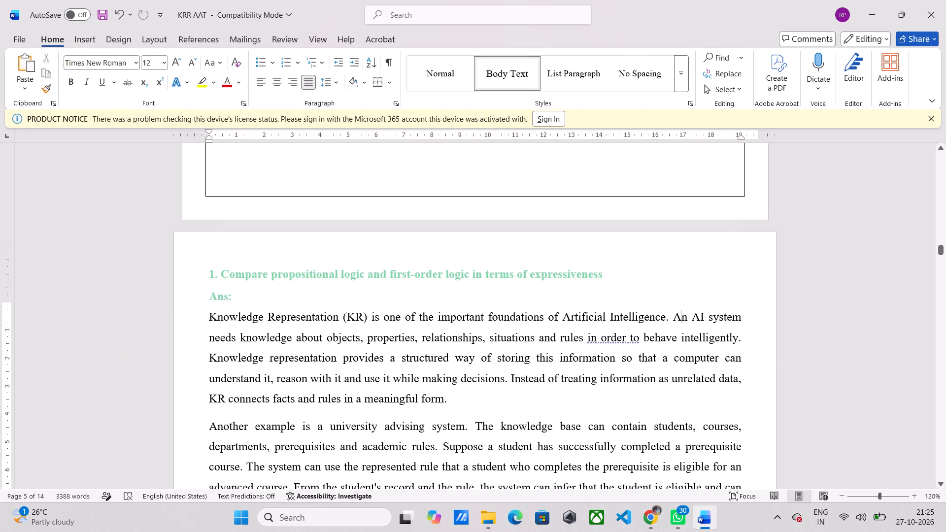
Look through the rest of answer 1 and on to the question 2 page about First-Order Logic.
{"action": "scroll", "coordinate": [767, 355], "scroll_direction": "down", "scroll_amount": 1}
{"action": "scroll", "coordinate": [767, 355], "scroll_direction": "down", "scroll_amount": 1, "text": "ctrl"}
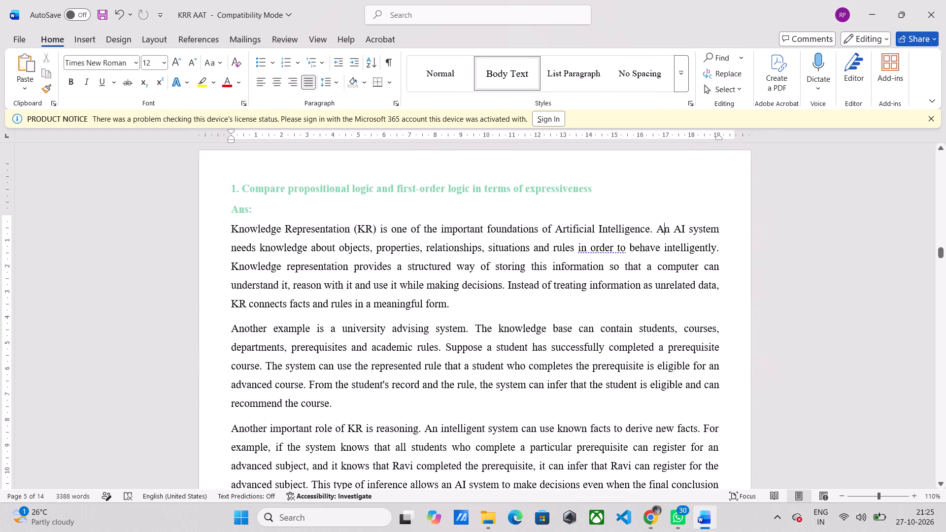
{"action": "scroll", "coordinate": [767, 355], "scroll_direction": "down", "scroll_amount": 2, "text": "ctrl"}
{"action": "scroll", "coordinate": [767, 355], "scroll_direction": "down", "scroll_amount": 7}
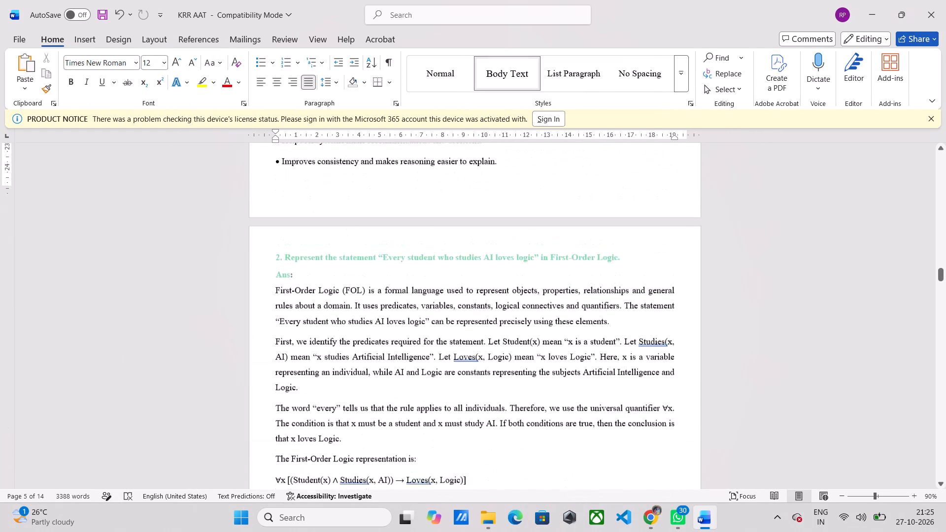
{"action": "scroll", "coordinate": [767, 355], "scroll_direction": "up", "scroll_amount": 1}
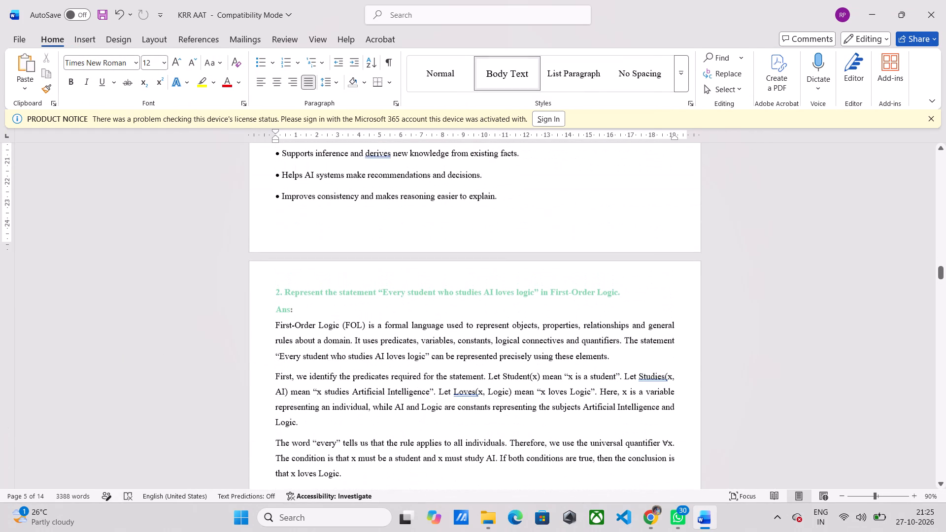
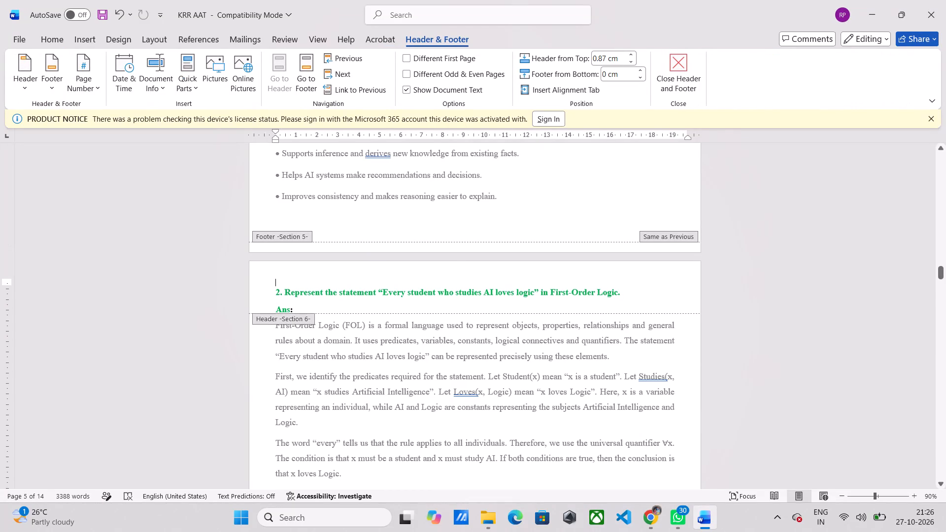
Replace the question 2 heading wording with the copied question "How do different types of logic fuzzy, modal, temporal address limitations of classical logic".
{"action": "left_click", "coordinate": [619, 295]}
{"action": "left_click_drag", "start_coordinate": [619, 295], "coordinate": [405, 295]}
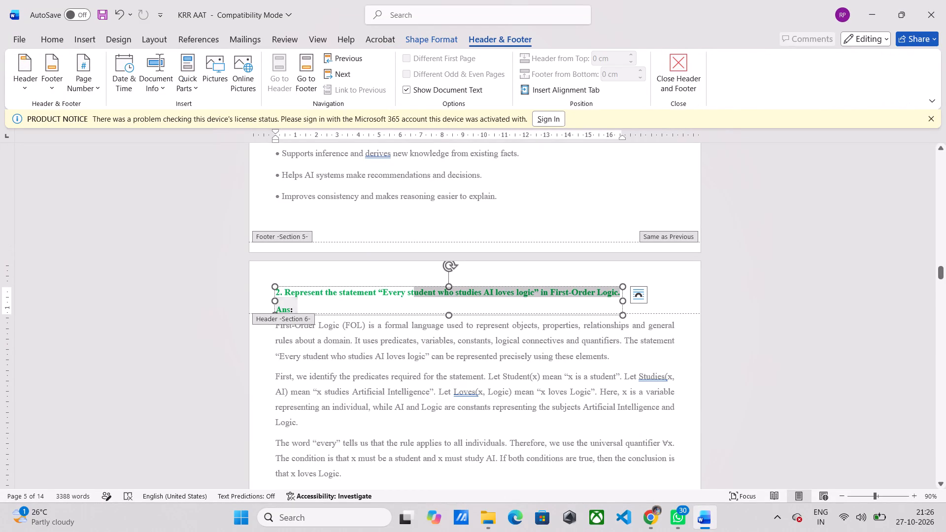
{"action": "left_click_drag", "start_coordinate": [405, 295], "coordinate": [325, 292]}
{"action": "key", "text": "BackSpace"}
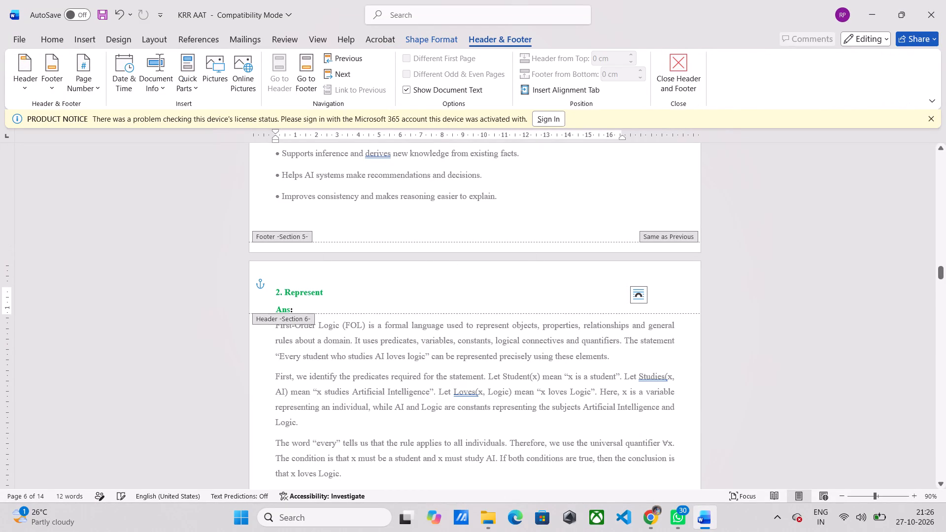
{"action": "key", "text": "BackSpace"}
{"action": "key", "text": "BackSpace"}
{"action": "key", "text": "BackSpace"}
{"action": "key", "text": "BackSpace"}
{"action": "key", "text": "BackSpace"}
{"action": "key", "text": "BackSpace"}
{"action": "key", "text": "BackSpace"}
{"action": "key", "text": "BackSpace"}
{"action": "key", "text": "BackSpace"}
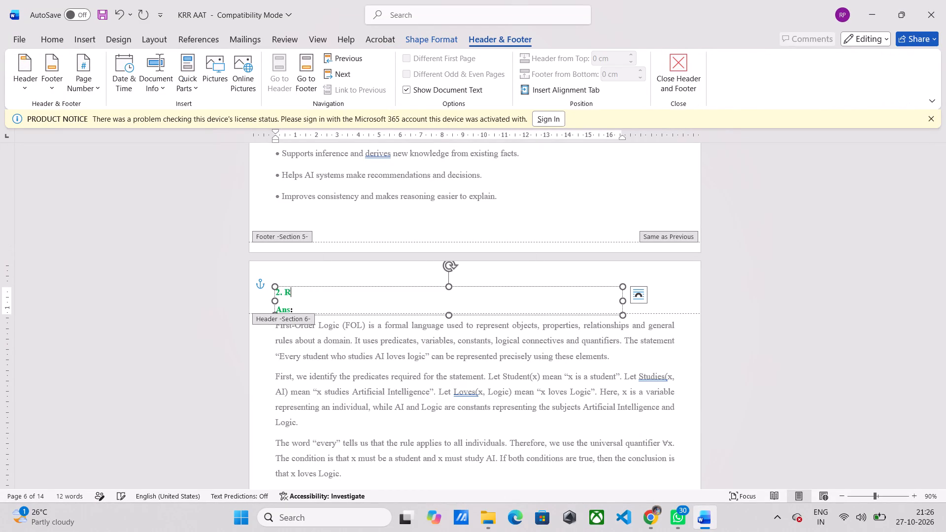
{"action": "key", "text": "ctrl+v"}
Delete the leftover "R" before "How" in the question 2 heading and leave header editing.
{"action": "left_click", "coordinate": [289, 291]}
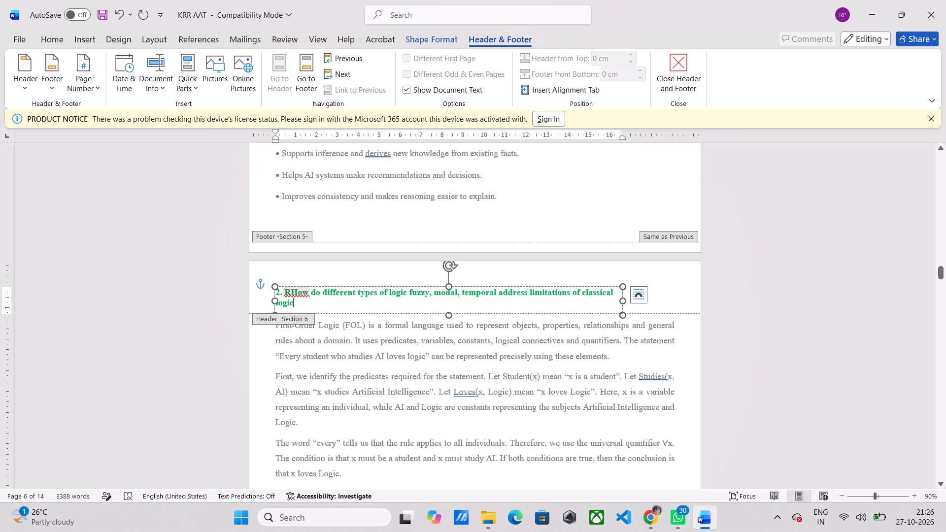
{"action": "key", "text": "BackSpace"}
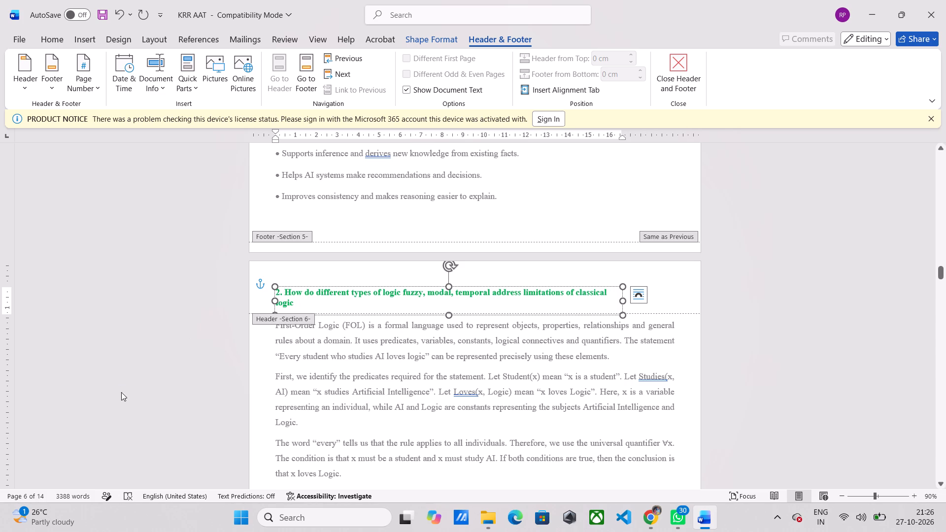
{"action": "left_click", "coordinate": [151, 384]}
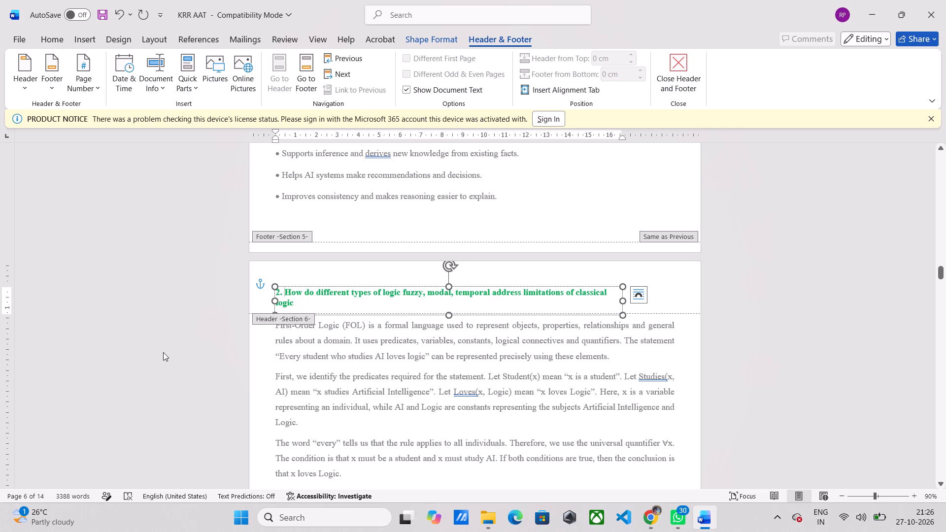
{"action": "left_click", "coordinate": [163, 352]}
{"action": "left_click", "coordinate": [367, 268]}
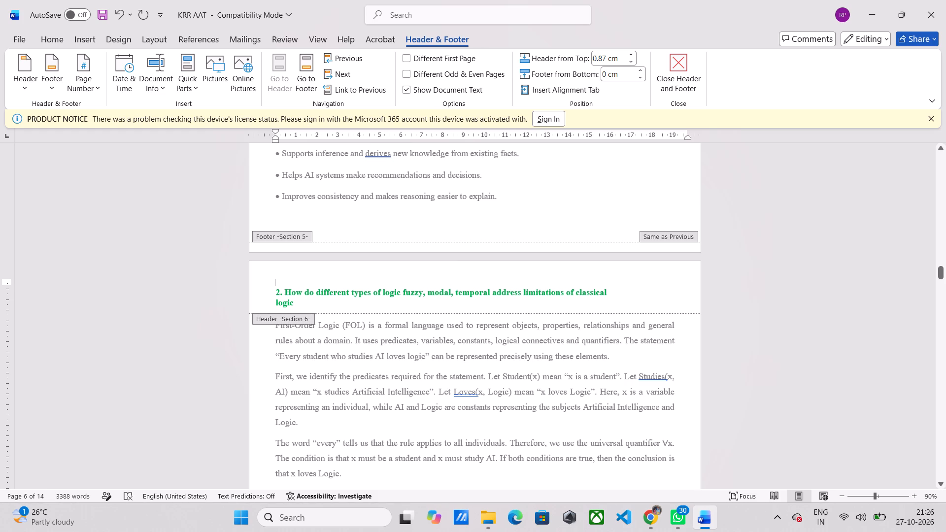
{"action": "left_click", "coordinate": [220, 296]}
{"action": "left_click", "coordinate": [220, 296]}
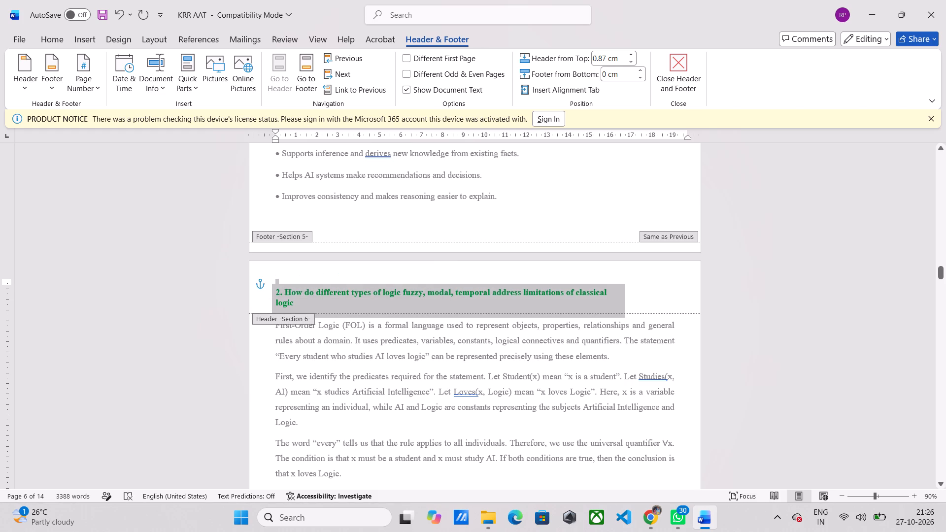
{"action": "key", "text": "Escape"}
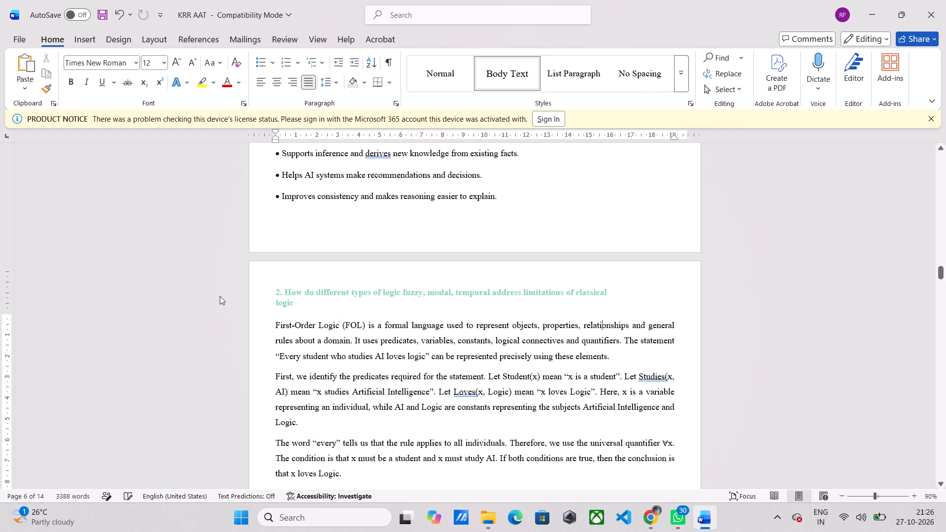
Look through answers 1 and 2 up to the start of question 3, comparing the body text with the replaced headings.
{"action": "scroll", "coordinate": [220, 296], "scroll_direction": "down", "scroll_amount": 3}
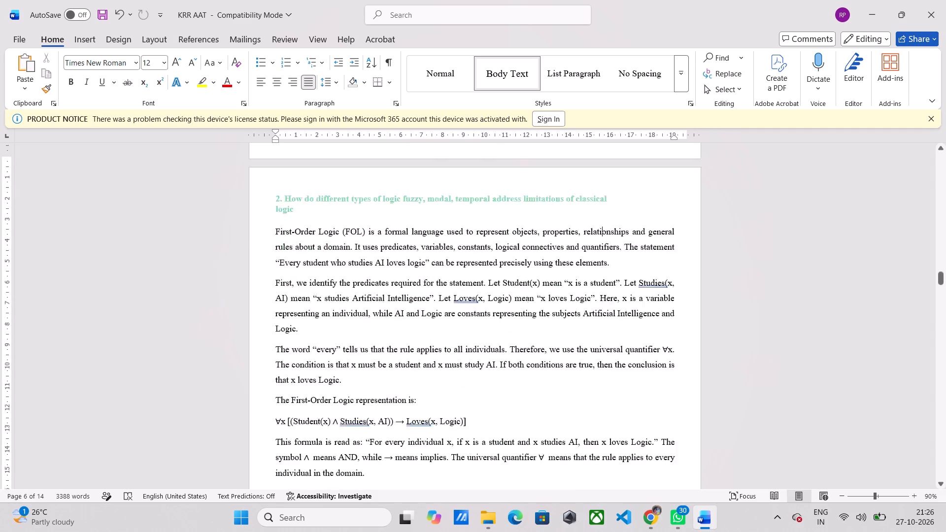
{"action": "scroll", "coordinate": [220, 296], "scroll_direction": "down", "scroll_amount": 2}
{"action": "scroll", "coordinate": [220, 296], "scroll_direction": "up", "scroll_amount": 1}
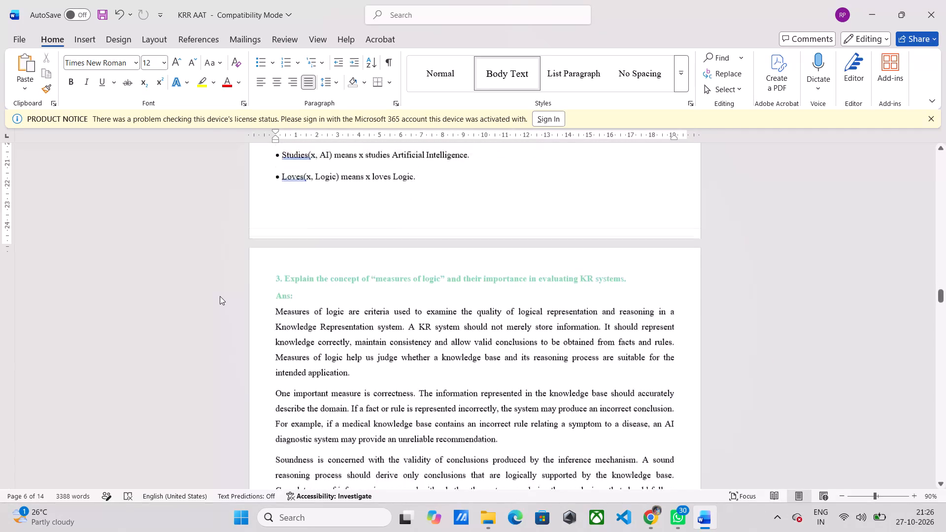
{"action": "scroll", "coordinate": [220, 296], "scroll_direction": "up", "scroll_amount": 1}
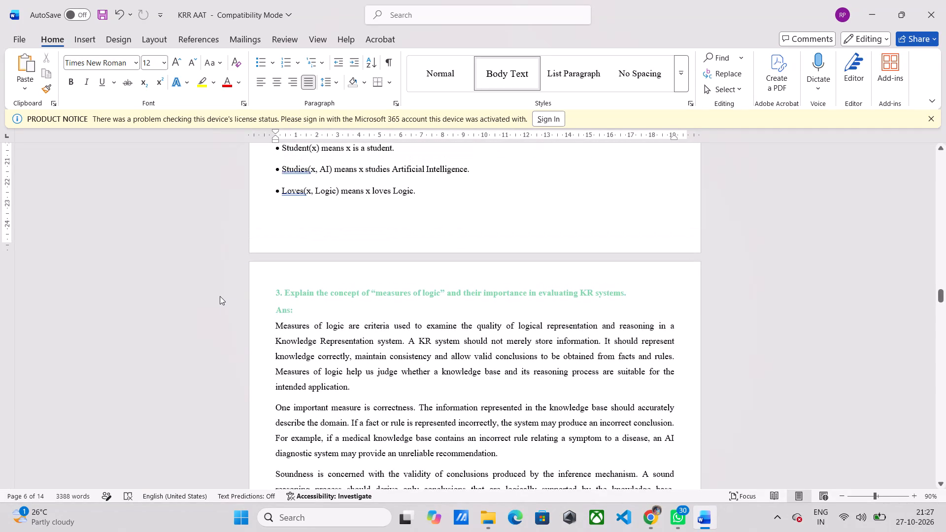
{"action": "scroll", "coordinate": [220, 296], "scroll_direction": "up", "scroll_amount": 5}
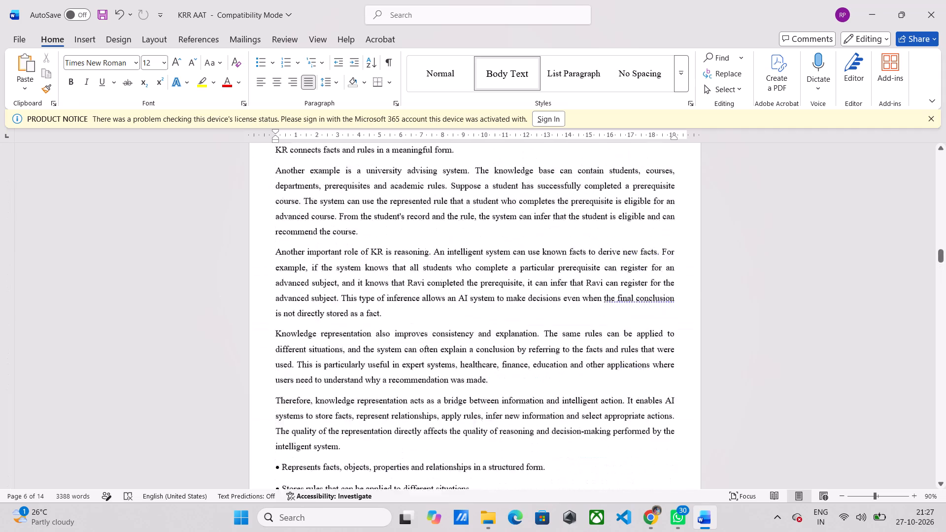
{"action": "scroll", "coordinate": [220, 296], "scroll_direction": "up", "scroll_amount": 1}
{"action": "scroll", "coordinate": [220, 296], "scroll_direction": "down", "scroll_amount": 6}
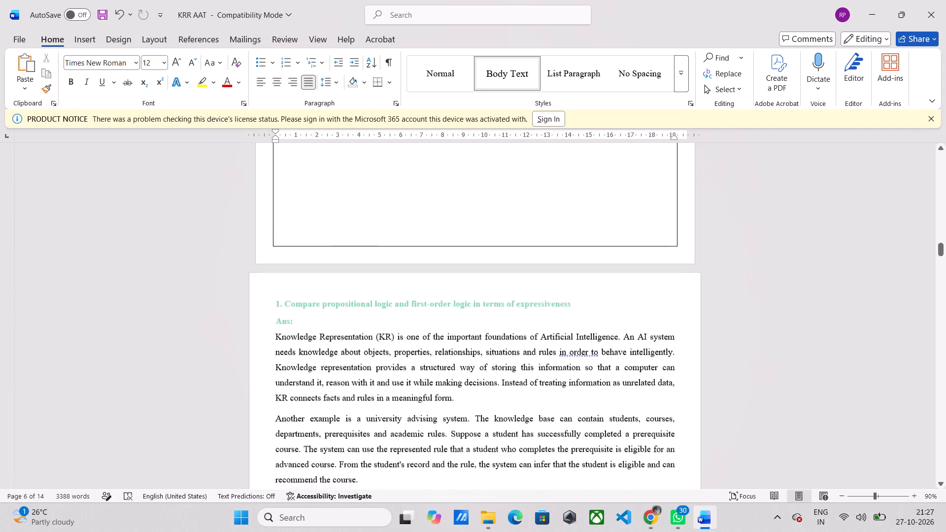
{"action": "scroll", "coordinate": [220, 296], "scroll_direction": "down", "scroll_amount": 4}
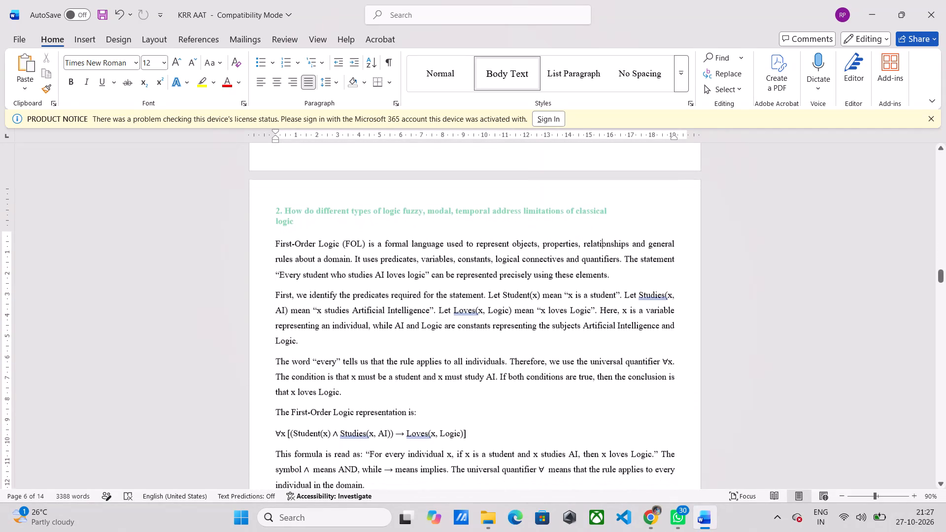
{"action": "scroll", "coordinate": [220, 296], "scroll_direction": "down", "scroll_amount": 3}
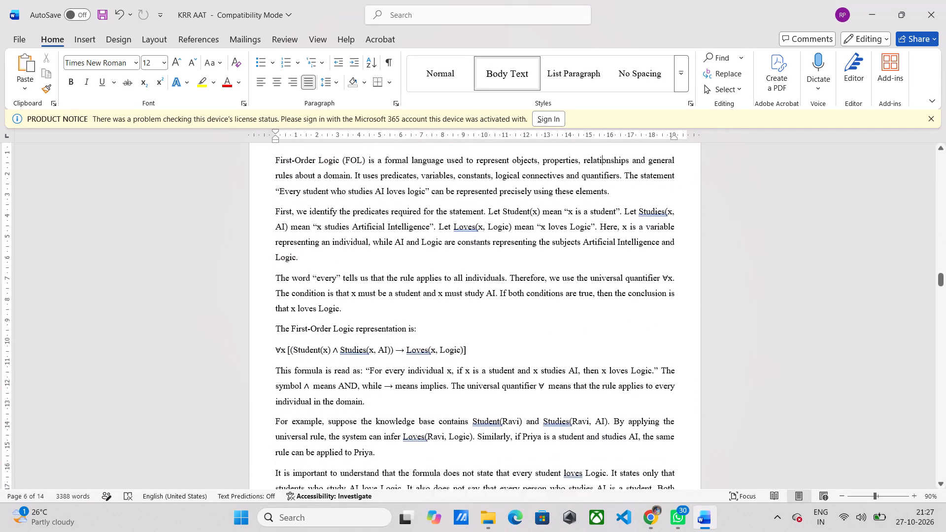
{"action": "scroll", "coordinate": [220, 296], "scroll_direction": "down", "scroll_amount": 5}
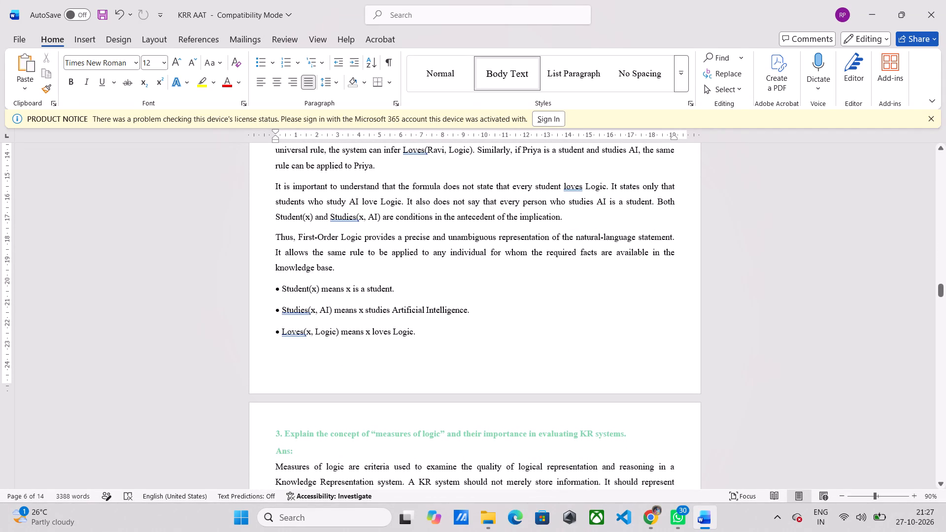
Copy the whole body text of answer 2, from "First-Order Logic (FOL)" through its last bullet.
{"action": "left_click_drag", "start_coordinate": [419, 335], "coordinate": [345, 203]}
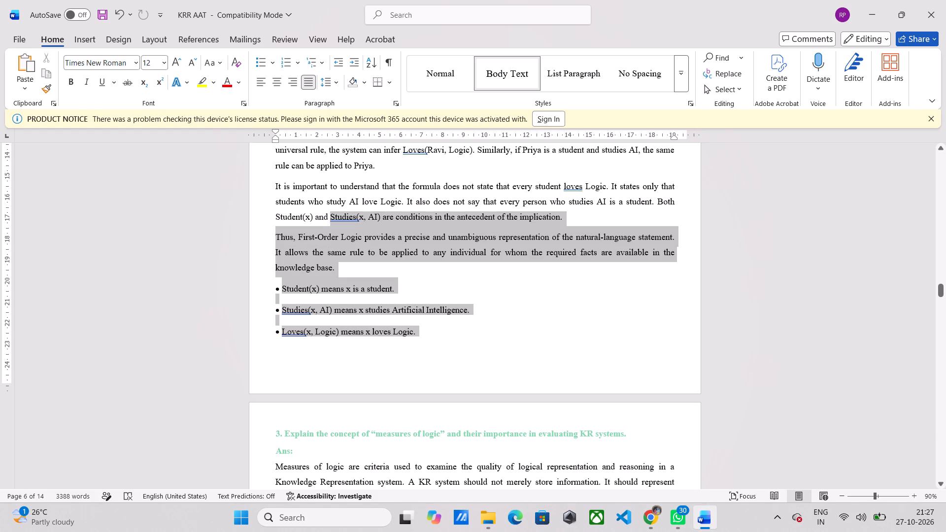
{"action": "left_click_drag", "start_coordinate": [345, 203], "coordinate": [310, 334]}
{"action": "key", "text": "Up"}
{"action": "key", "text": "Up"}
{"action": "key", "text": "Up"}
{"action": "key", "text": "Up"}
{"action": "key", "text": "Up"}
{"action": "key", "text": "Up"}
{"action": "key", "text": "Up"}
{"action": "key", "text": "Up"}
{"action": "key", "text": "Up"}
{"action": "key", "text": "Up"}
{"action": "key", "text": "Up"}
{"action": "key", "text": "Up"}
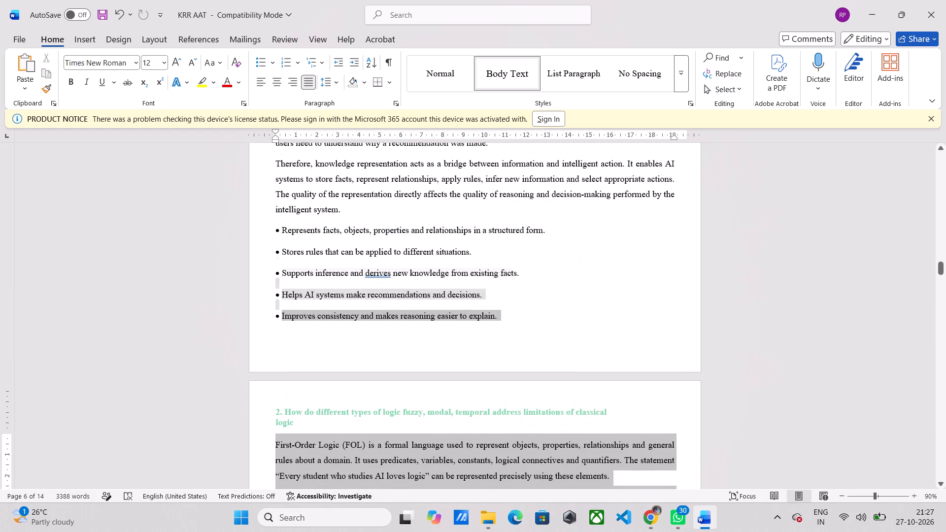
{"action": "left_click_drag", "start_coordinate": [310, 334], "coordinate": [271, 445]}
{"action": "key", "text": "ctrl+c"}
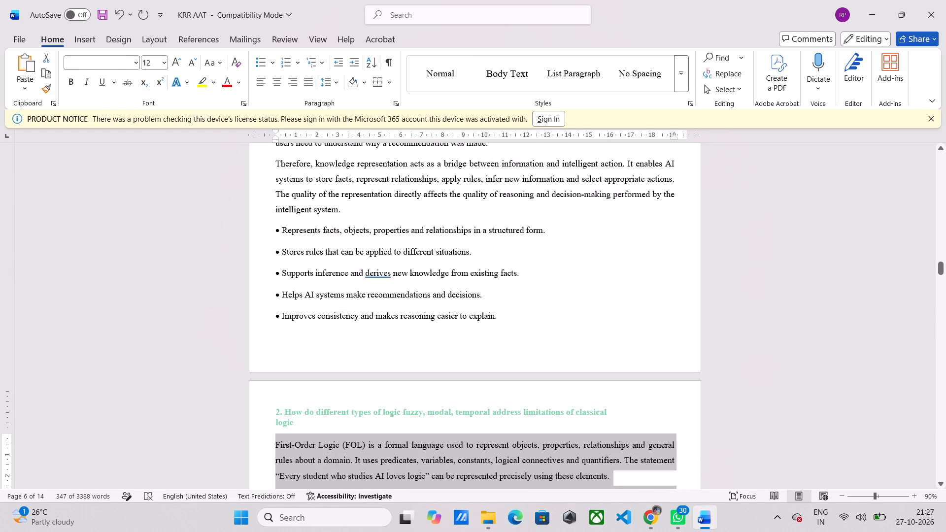
Copy the whole body text of answer 1, from "Knowledge Representation (KR)" through its last bullet.
{"action": "left_click", "coordinate": [406, 302]}
{"action": "left_click", "coordinate": [502, 315]}
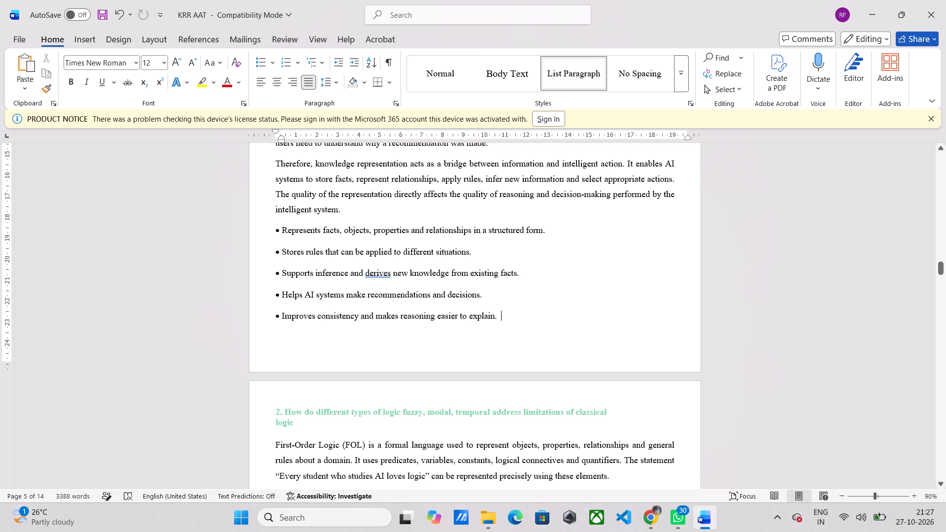
{"action": "left_click_drag", "start_coordinate": [502, 315], "coordinate": [327, 136]}
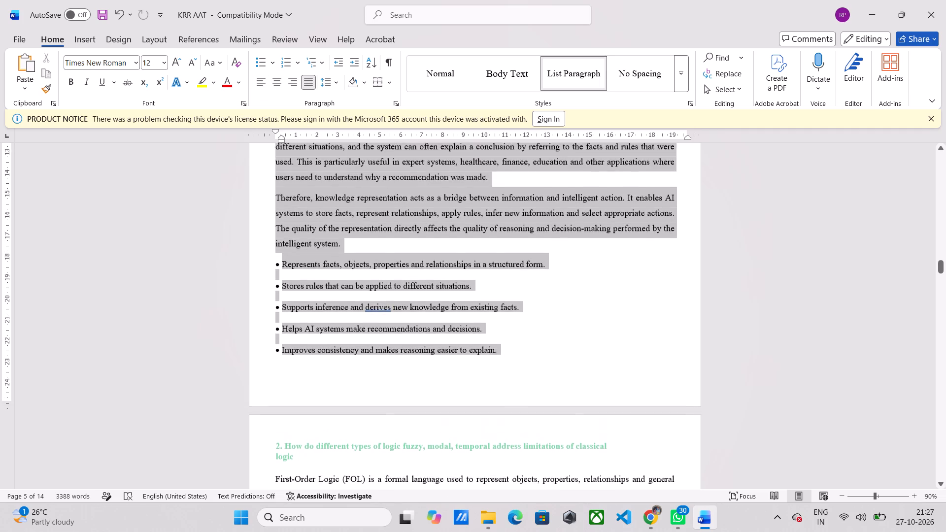
{"action": "left_click_drag", "start_coordinate": [327, 136], "coordinate": [323, 146]}
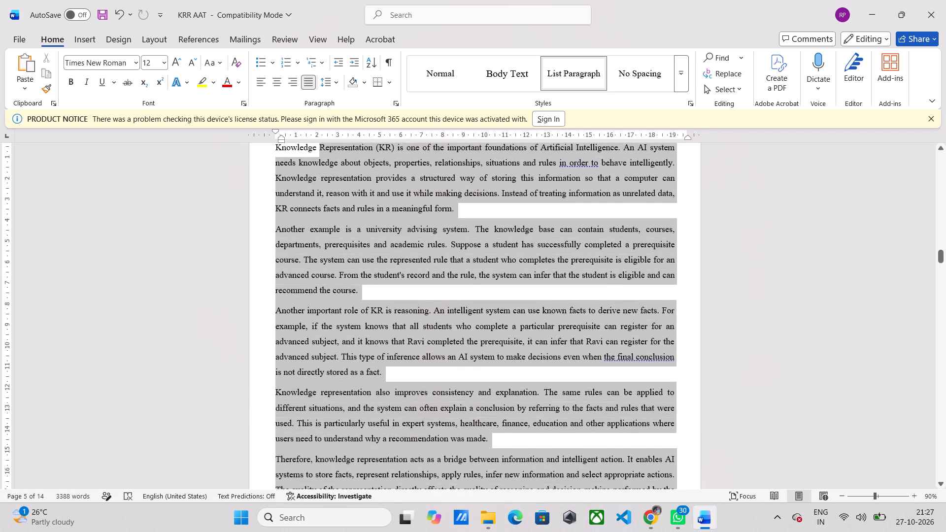
{"action": "left_click_drag", "start_coordinate": [323, 146], "coordinate": [275, 220]}
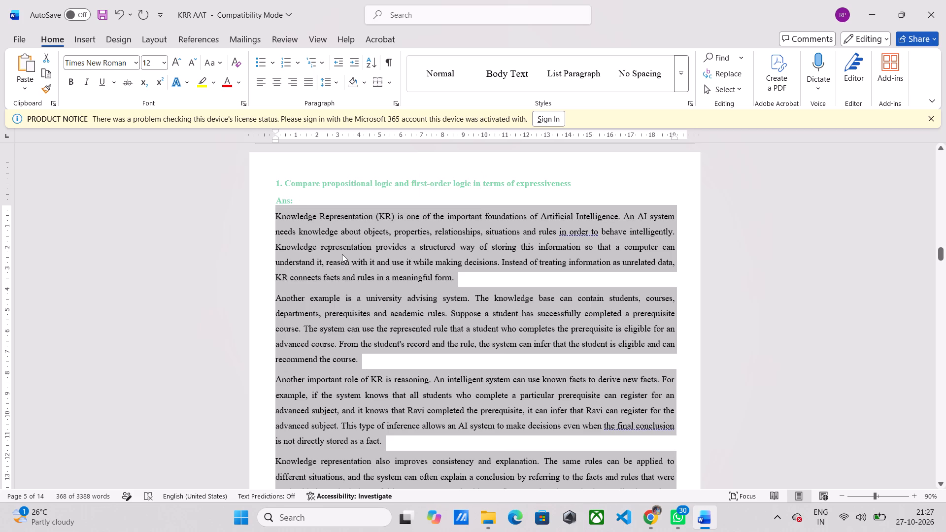
{"action": "key", "text": "ctrl+c"}
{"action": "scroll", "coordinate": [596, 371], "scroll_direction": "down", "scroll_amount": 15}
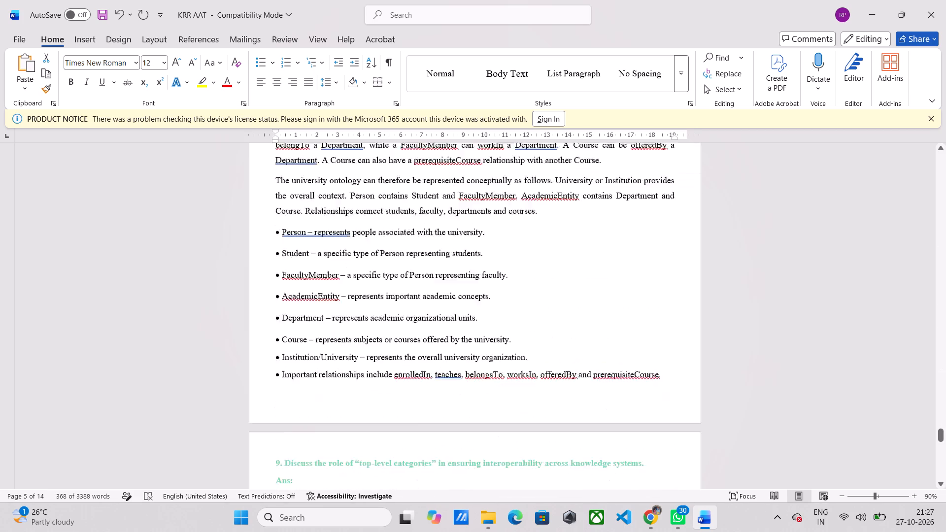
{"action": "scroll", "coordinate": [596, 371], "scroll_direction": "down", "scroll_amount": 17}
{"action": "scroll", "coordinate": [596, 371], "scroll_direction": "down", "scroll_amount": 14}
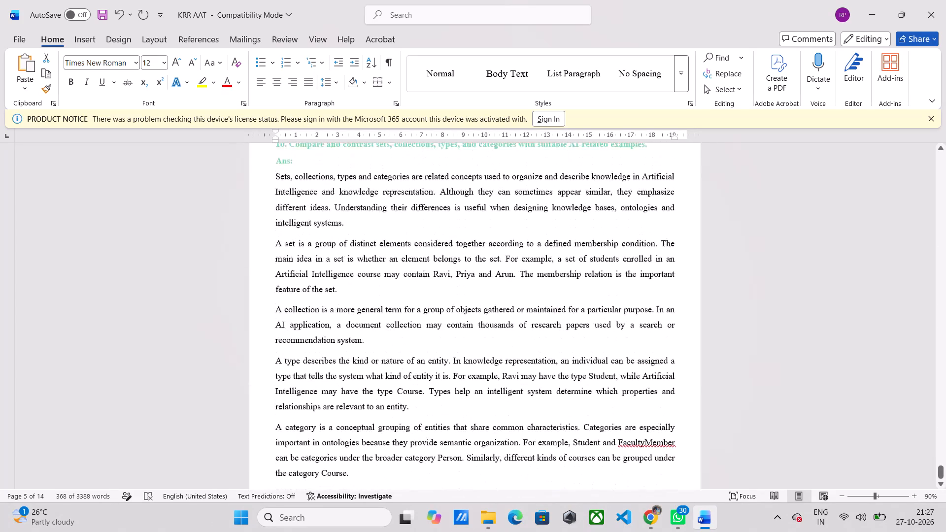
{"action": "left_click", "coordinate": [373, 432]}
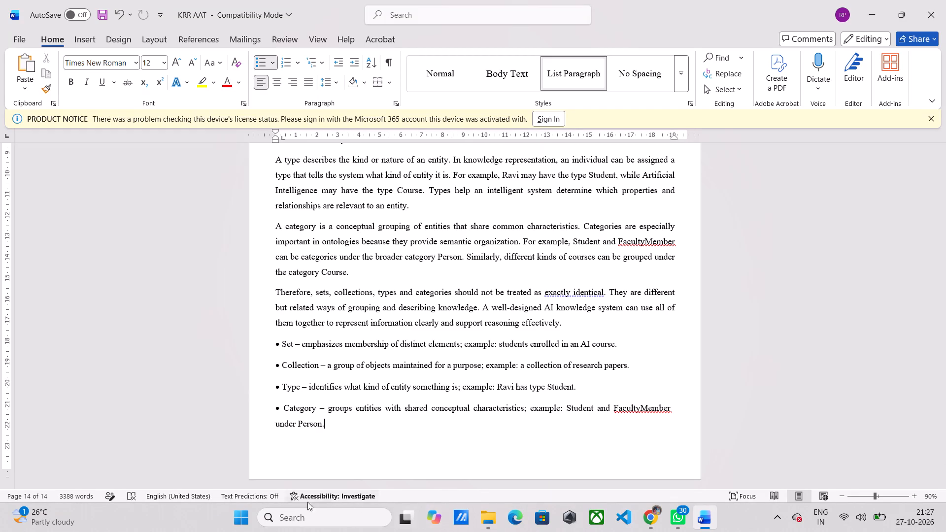
Open Notepad and paste the copied answer 1 text a few blank lines below the existing time series notes.
{"action": "left_click", "coordinate": [333, 517]}
{"action": "type", "text": "NO"}
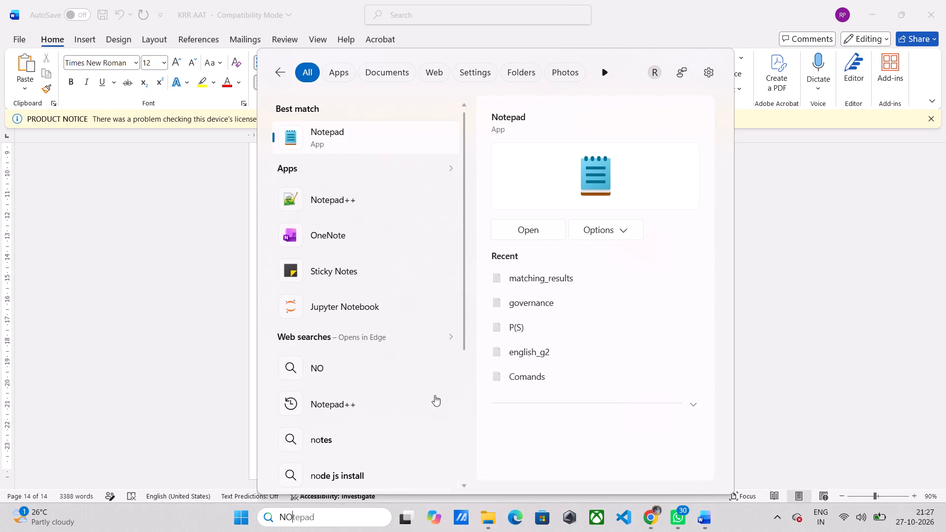
{"action": "left_click", "coordinate": [539, 230]}
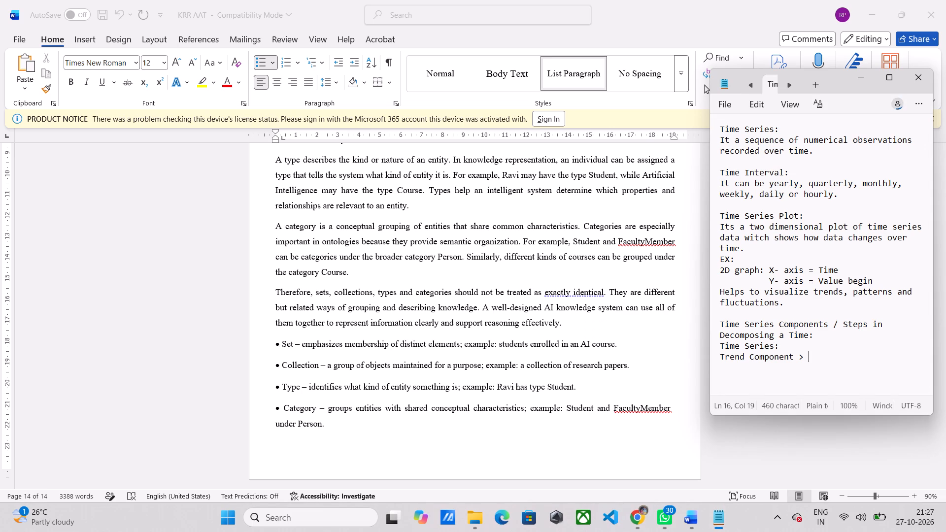
{"action": "key", "text": "Return"}
{"action": "key", "text": "Return"}
{"action": "key", "text": "Return"}
{"action": "key", "text": "Return"}
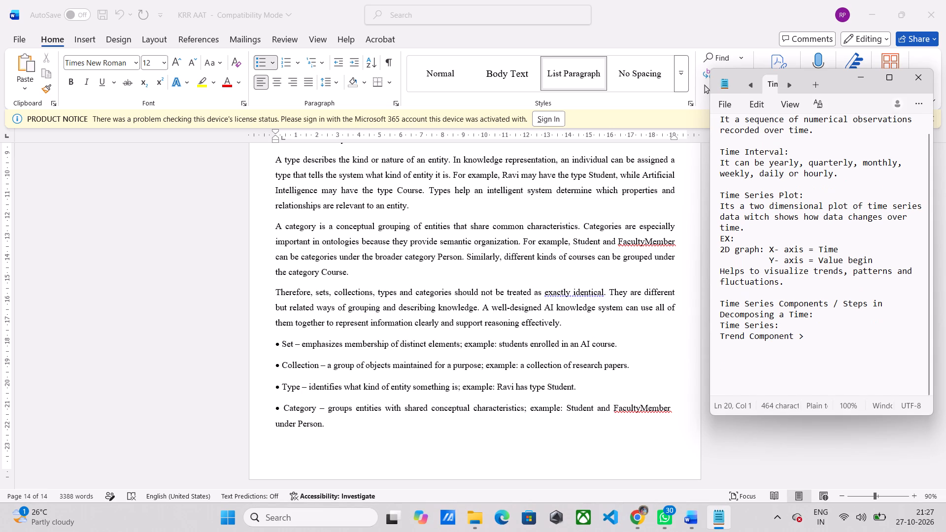
{"action": "key", "text": "ctrl+v"}
In the Word document, copy the whole body text of answer 2, from "First-Order Logic (FOL)" through its last bullet.
{"action": "scroll", "coordinate": [475, 275], "scroll_direction": "up", "scroll_amount": 5}
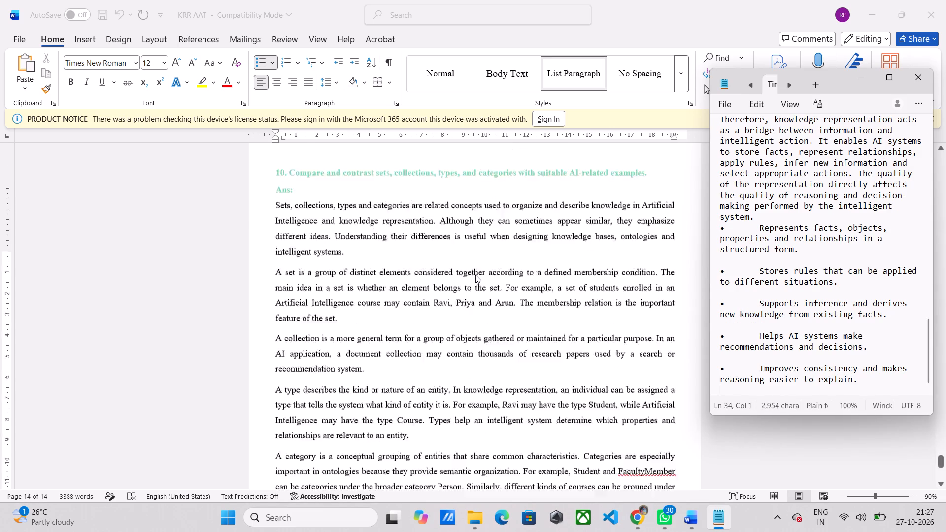
{"action": "scroll", "coordinate": [475, 275], "scroll_direction": "up", "scroll_amount": 2}
{"action": "left_click", "coordinate": [100, 333]}
{"action": "scroll", "coordinate": [100, 333], "scroll_direction": "up", "scroll_amount": 7}
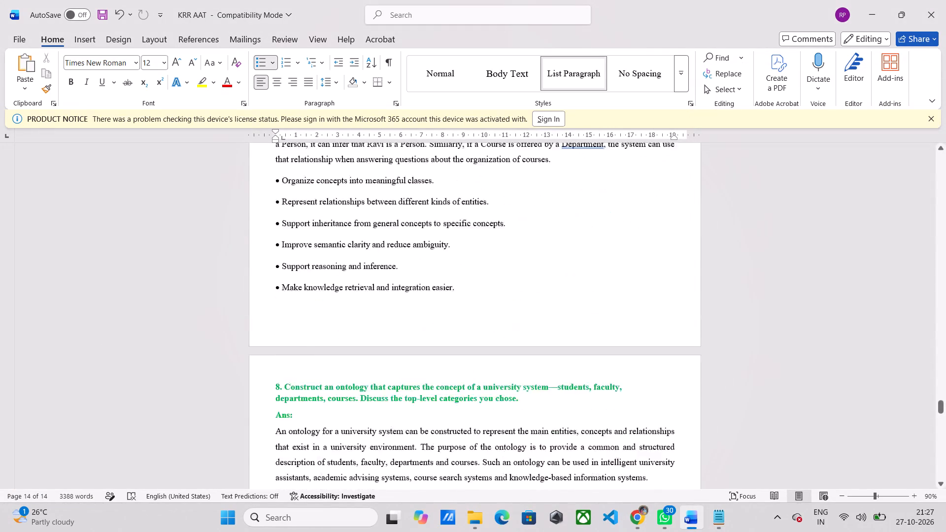
{"action": "scroll", "coordinate": [100, 333], "scroll_direction": "up", "scroll_amount": 9}
{"action": "scroll", "coordinate": [100, 333], "scroll_direction": "down", "scroll_amount": 9}
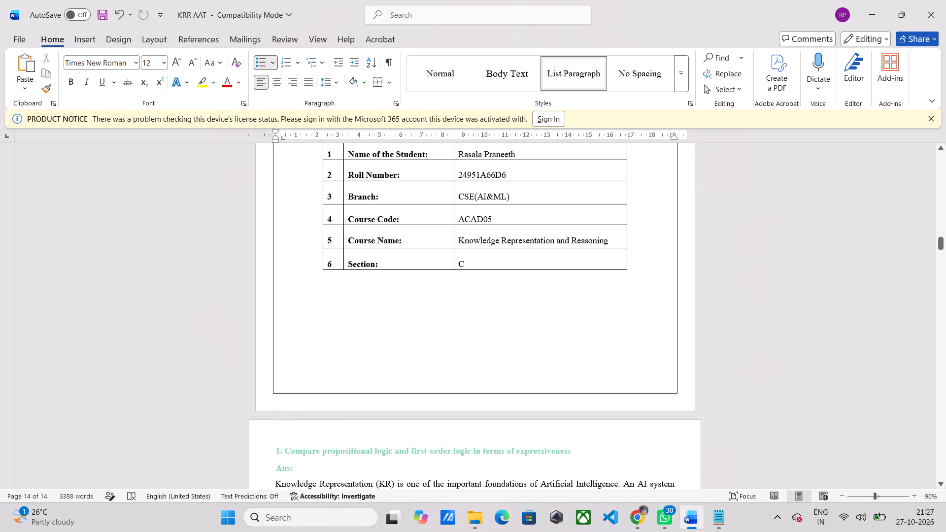
{"action": "scroll", "coordinate": [100, 333], "scroll_direction": "down", "scroll_amount": 3}
{"action": "scroll", "coordinate": [100, 333], "scroll_direction": "up", "scroll_amount": 3}
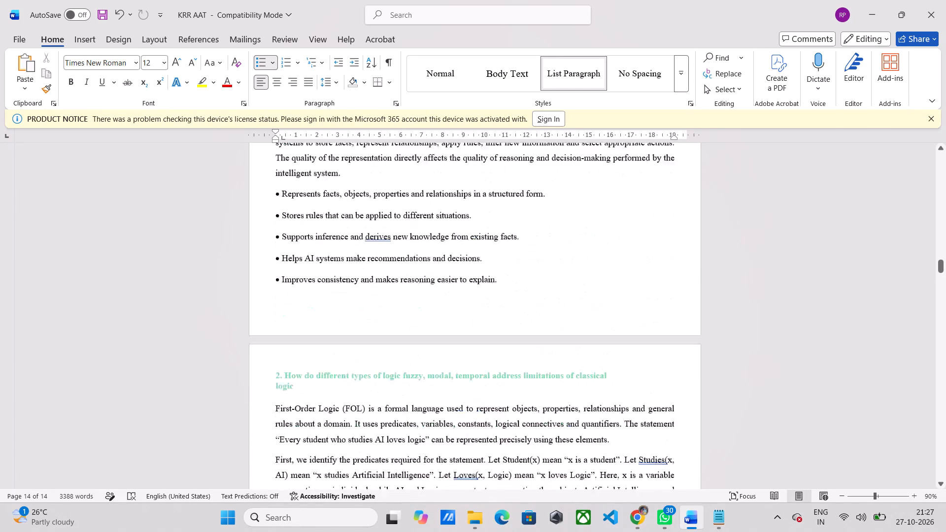
{"action": "scroll", "coordinate": [100, 333], "scroll_direction": "down", "scroll_amount": 1}
{"action": "scroll", "coordinate": [124, 375], "scroll_direction": "down", "scroll_amount": 3}
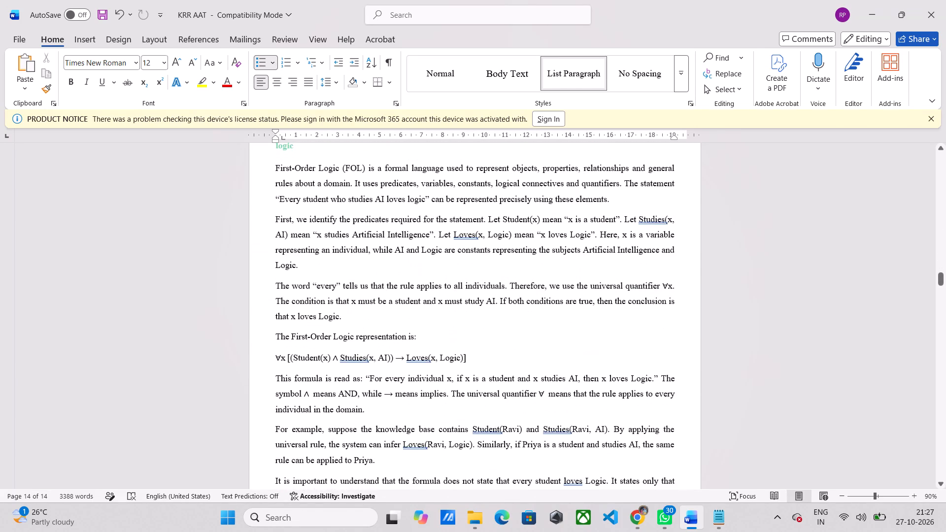
{"action": "scroll", "coordinate": [243, 146], "scroll_direction": "up", "scroll_amount": 1}
{"action": "left_click_drag", "start_coordinate": [275, 226], "coordinate": [310, 249]}
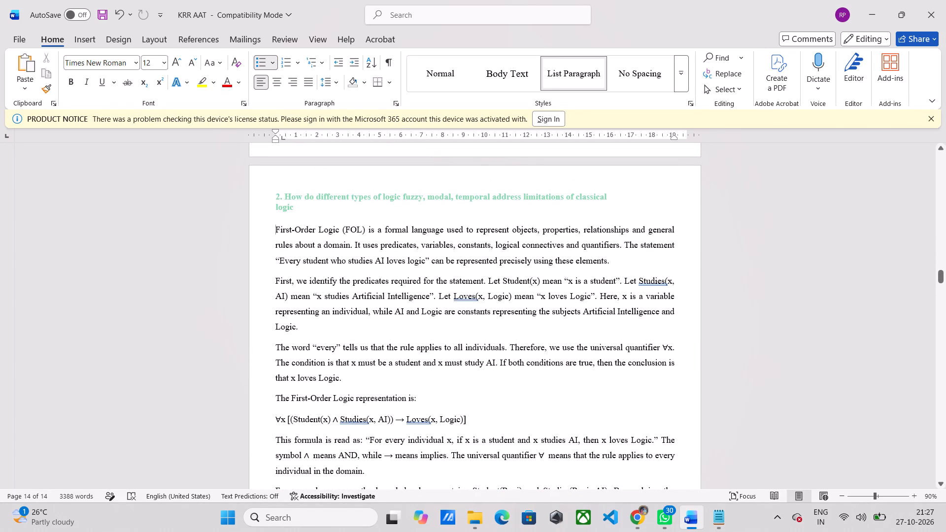
{"action": "left_click_drag", "start_coordinate": [310, 249], "coordinate": [370, 425]}
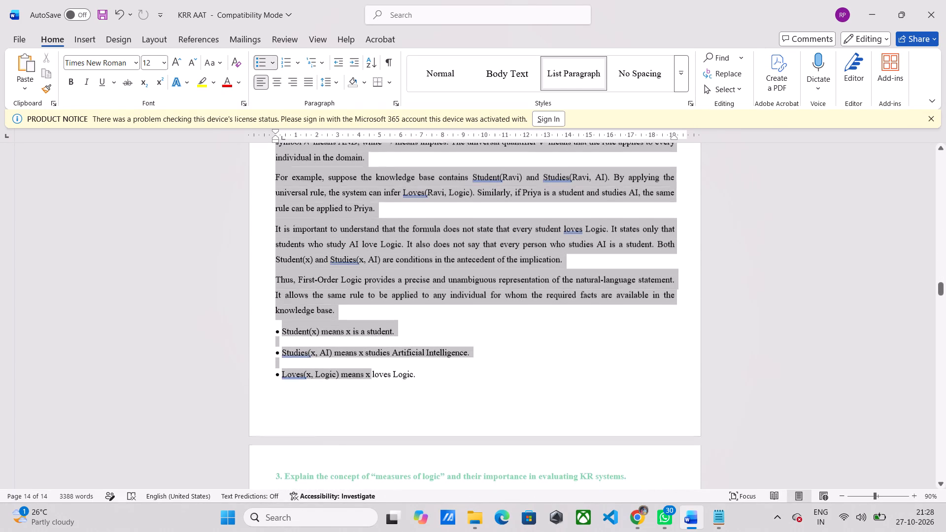
{"action": "left_click_drag", "start_coordinate": [370, 425], "coordinate": [440, 385]}
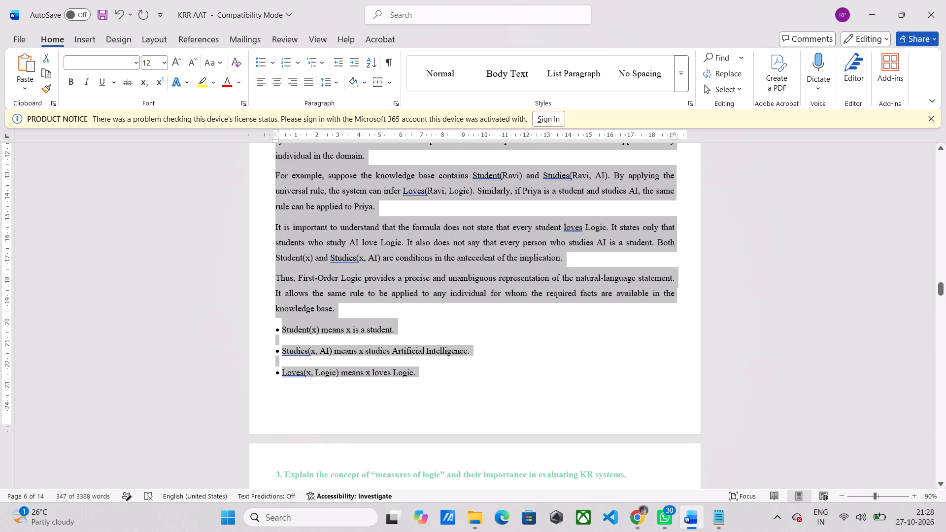
{"action": "key", "text": "ctrl+c"}
Replace the whole body text of answer 1, including its bullets, with the copied First-Order Logic text.
{"action": "scroll", "coordinate": [440, 385], "scroll_direction": "up", "scroll_amount": 5}
{"action": "scroll", "coordinate": [440, 385], "scroll_direction": "down", "scroll_amount": 1}
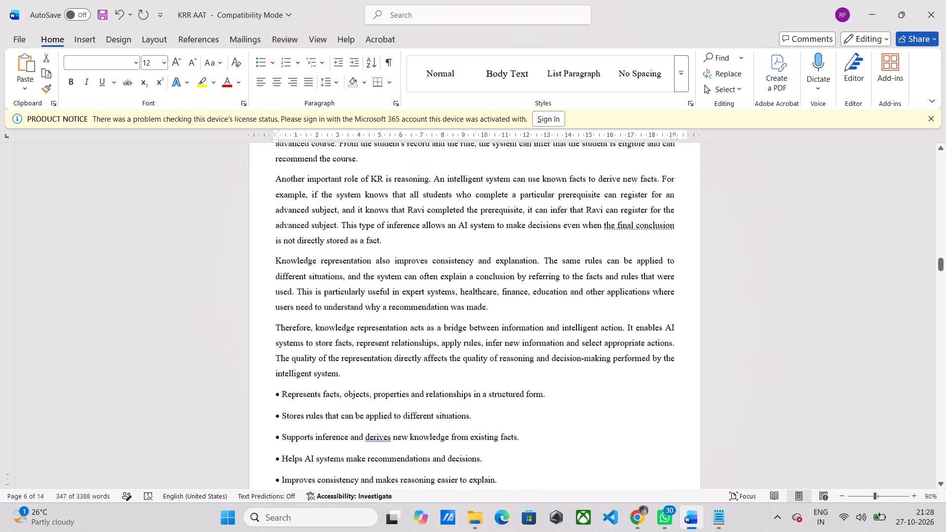
{"action": "scroll", "coordinate": [440, 385], "scroll_direction": "down", "scroll_amount": 2}
{"action": "scroll", "coordinate": [440, 385], "scroll_direction": "up", "scroll_amount": 1}
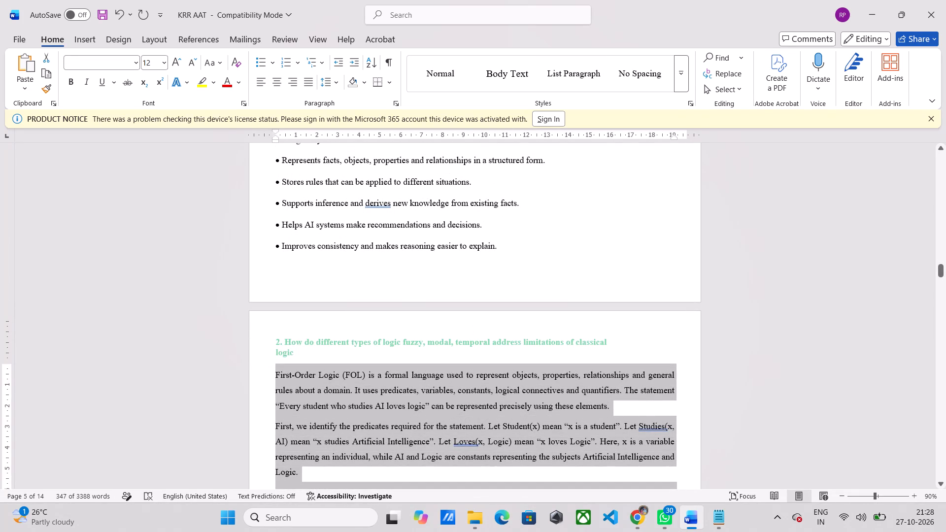
{"action": "left_click_drag", "start_coordinate": [501, 250], "coordinate": [424, 142]}
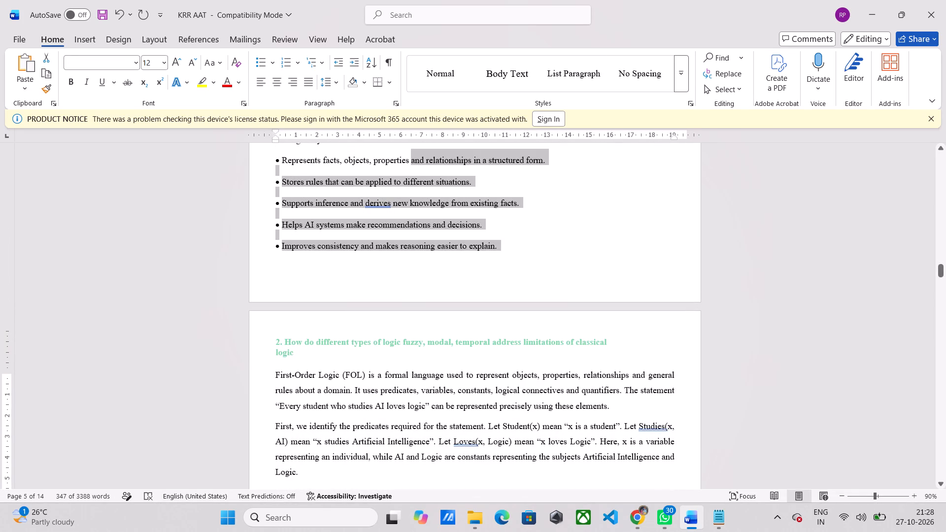
{"action": "left_click_drag", "start_coordinate": [424, 142], "coordinate": [300, 248]}
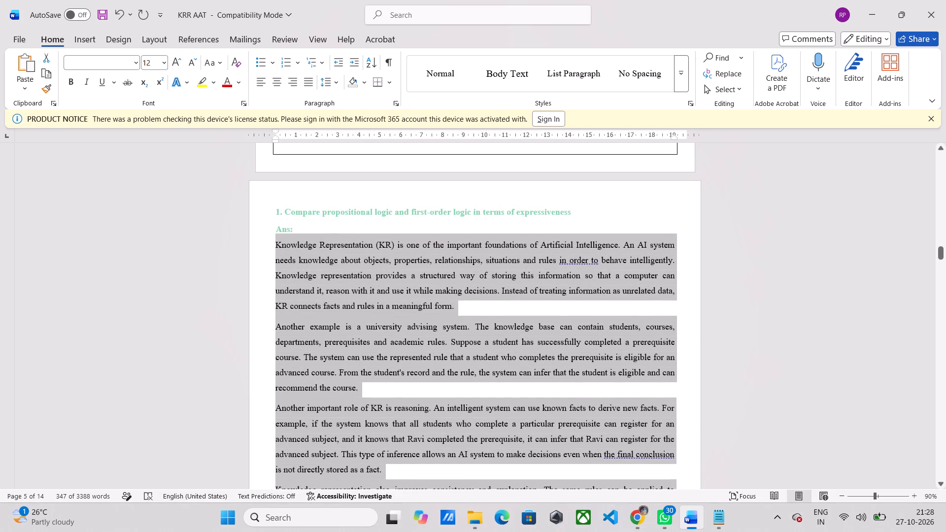
{"action": "left_click_drag", "start_coordinate": [300, 248], "coordinate": [280, 248]}
{"action": "key", "text": "BackSpace"}
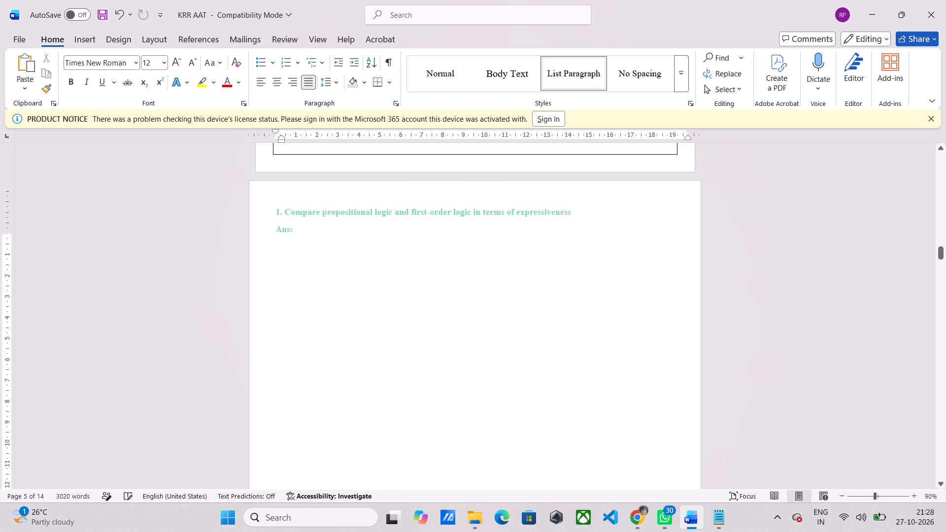
{"action": "key", "text": "ctrl+v"}
Switch to Notepad, copy the stored "Knowledge Representation (KR)" answer through its last bullet, and delete it from the time series notes.
{"action": "scroll", "coordinate": [280, 248], "scroll_direction": "down", "scroll_amount": 5}
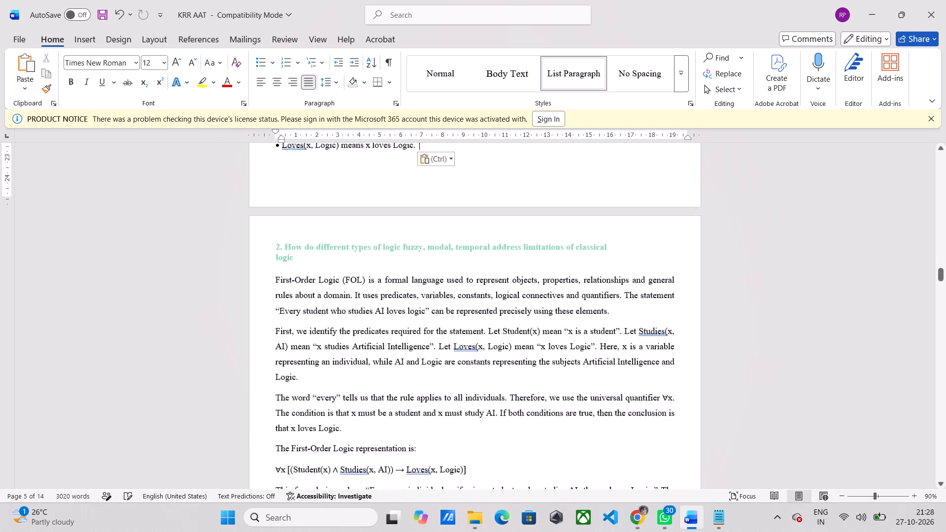
{"action": "scroll", "coordinate": [280, 248], "scroll_direction": "down", "scroll_amount": 1}
{"action": "scroll", "coordinate": [280, 248], "scroll_direction": "up", "scroll_amount": 2}
{"action": "scroll", "coordinate": [280, 248], "scroll_direction": "down", "scroll_amount": 2}
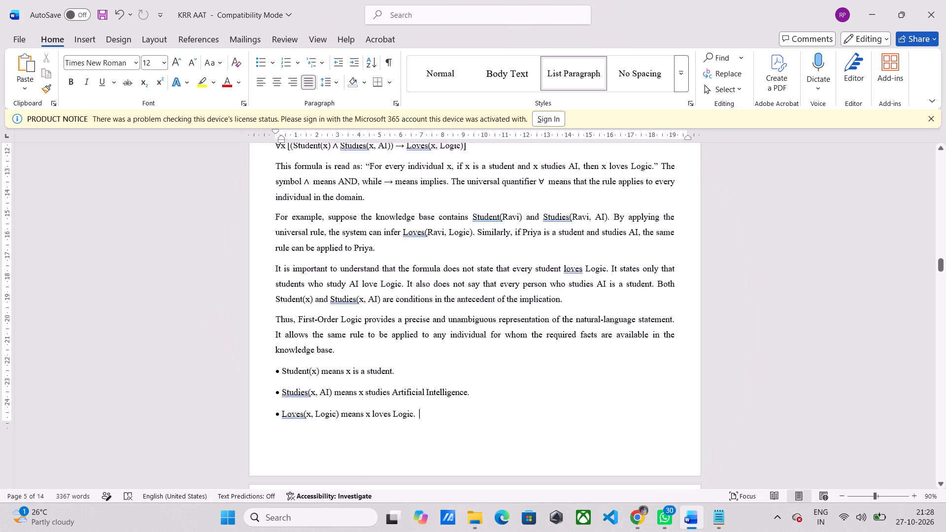
{"action": "left_click", "coordinate": [729, 457]}
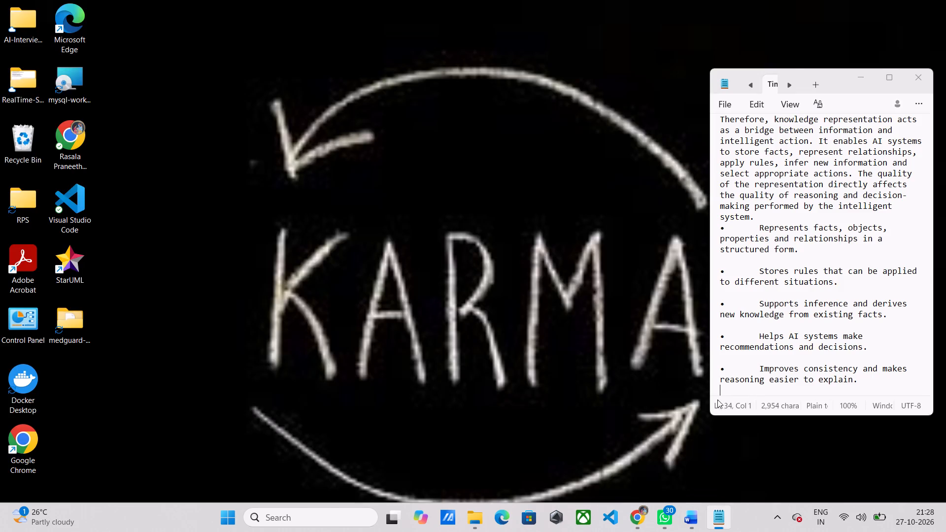
{"action": "scroll", "coordinate": [745, 263], "scroll_direction": "up", "scroll_amount": 8}
{"action": "right_click", "coordinate": [745, 263]}
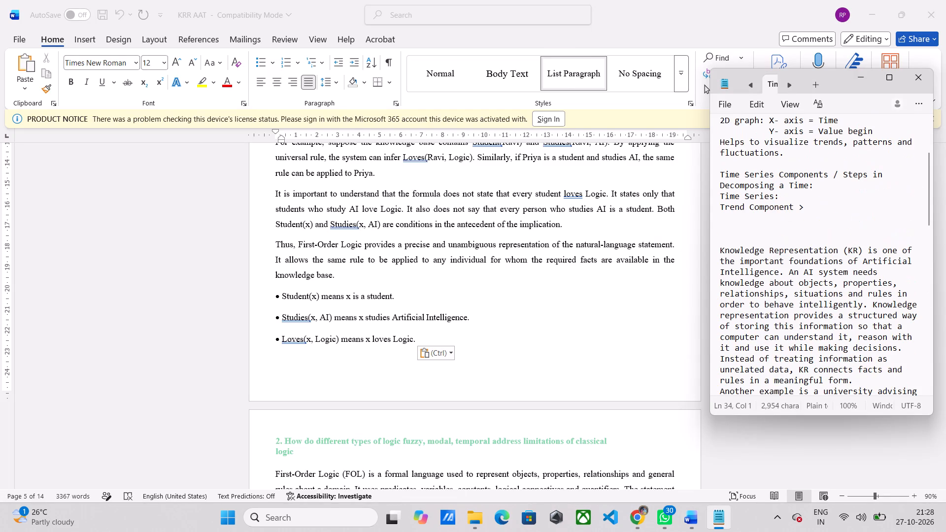
{"action": "left_click", "coordinate": [809, 229]}
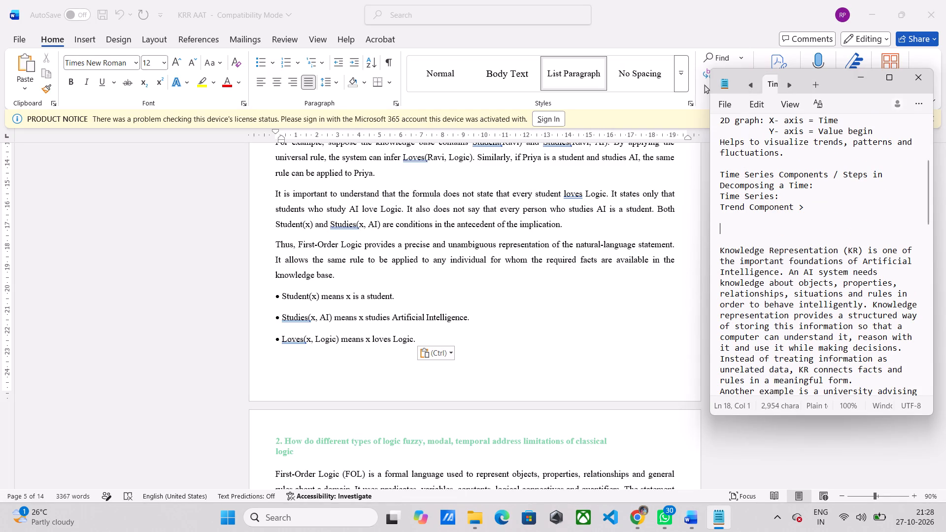
{"action": "left_click_drag", "start_coordinate": [720, 250], "coordinate": [865, 382]}
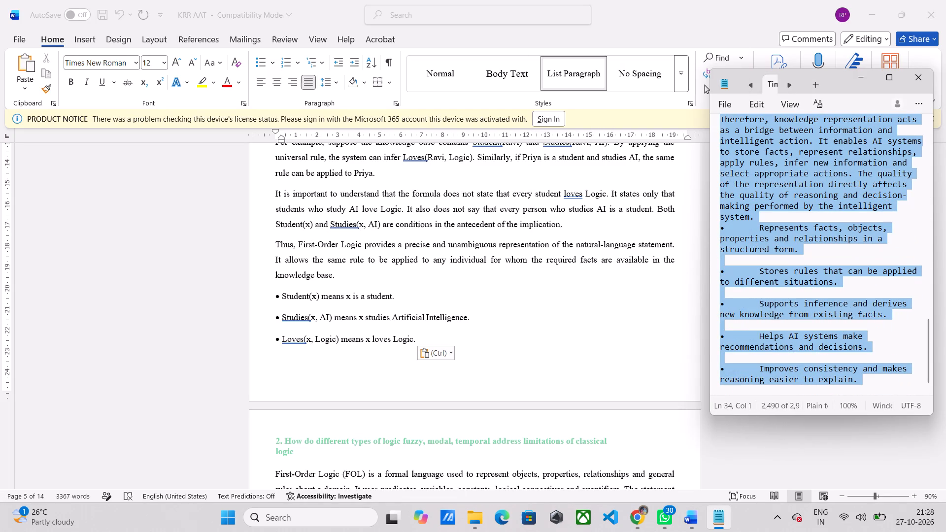
{"action": "left_click_drag", "start_coordinate": [865, 382], "coordinate": [870, 383]}
{"action": "key", "text": "ctrl+c"}
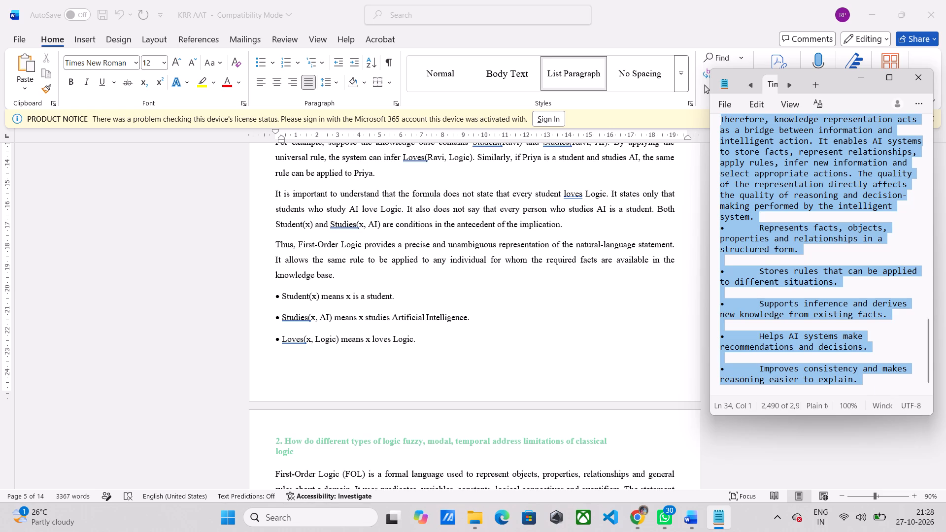
{"action": "key", "text": "BackSpace"}
Back in Word, replace the whole First-Order Logic body text under question 2 with the copied Knowledge Representation text.
{"action": "scroll", "coordinate": [480, 426], "scroll_direction": "down", "scroll_amount": 3}
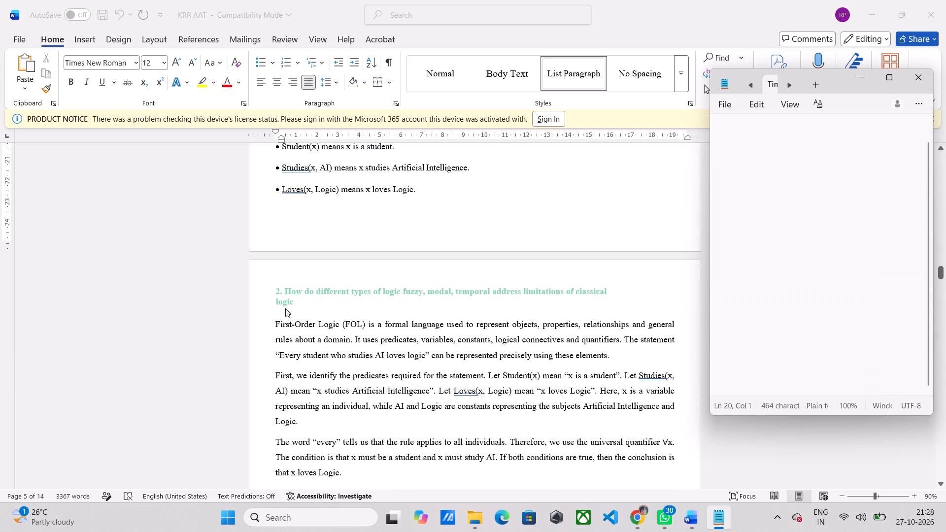
{"action": "left_click_drag", "start_coordinate": [276, 319], "coordinate": [276, 325]}
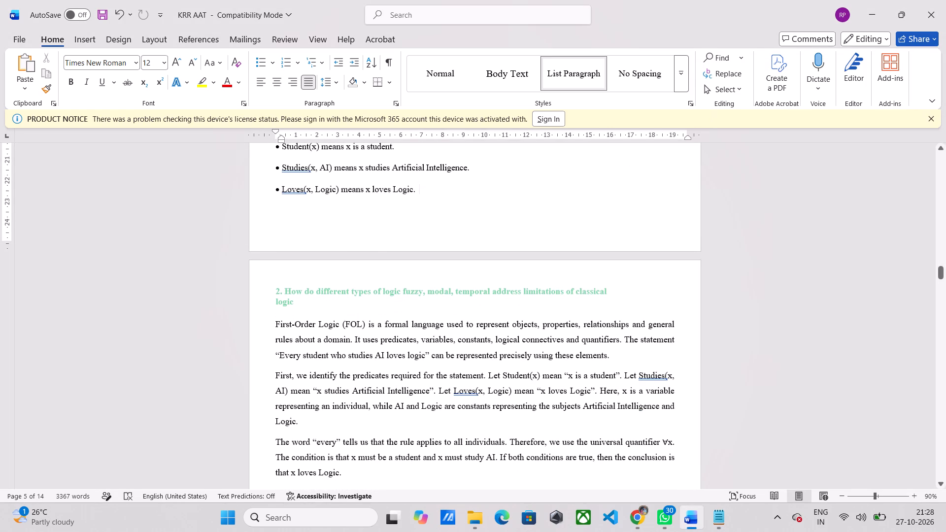
{"action": "left_click_drag", "start_coordinate": [276, 325], "coordinate": [275, 324]}
{"action": "left_click_drag", "start_coordinate": [275, 324], "coordinate": [317, 492]}
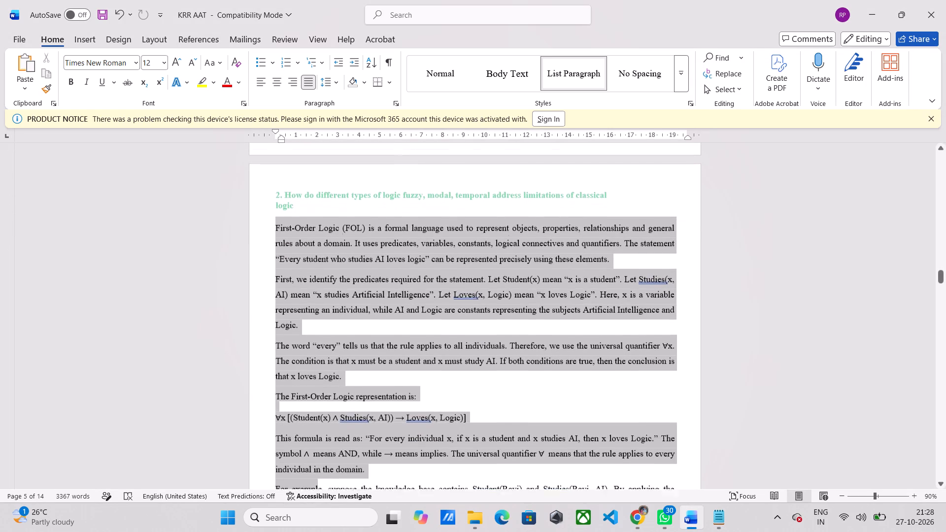
{"action": "left_click_drag", "start_coordinate": [317, 492], "coordinate": [417, 384]}
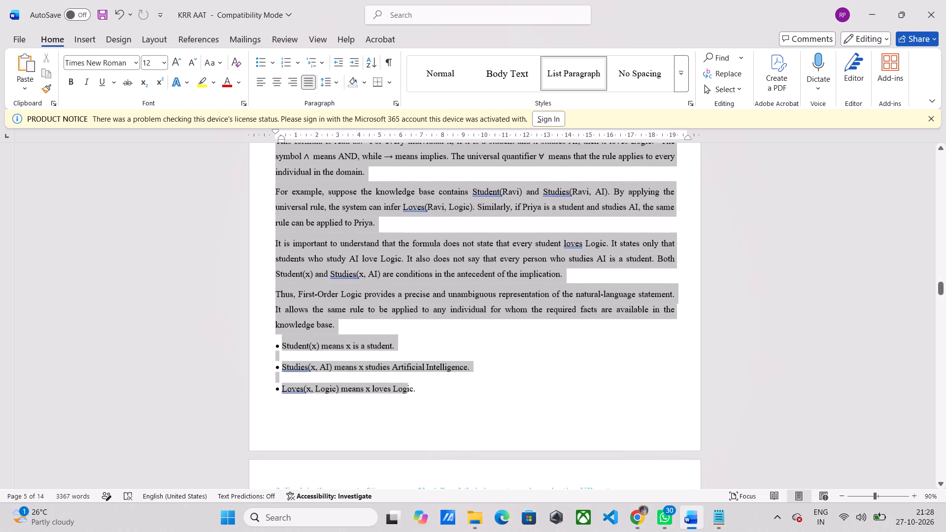
{"action": "left_click_drag", "start_coordinate": [417, 384], "coordinate": [424, 391]}
{"action": "key", "text": "BackSpace"}
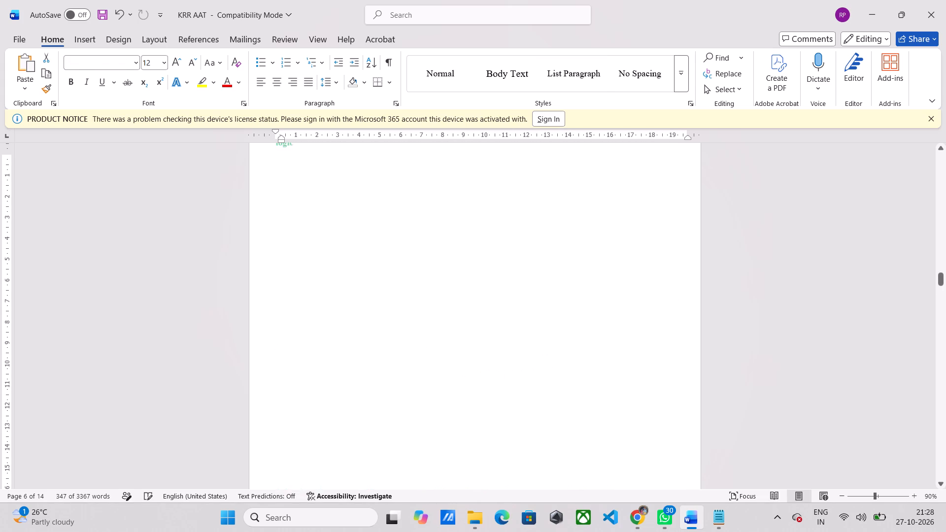
{"action": "key", "text": "ctrl+v"}
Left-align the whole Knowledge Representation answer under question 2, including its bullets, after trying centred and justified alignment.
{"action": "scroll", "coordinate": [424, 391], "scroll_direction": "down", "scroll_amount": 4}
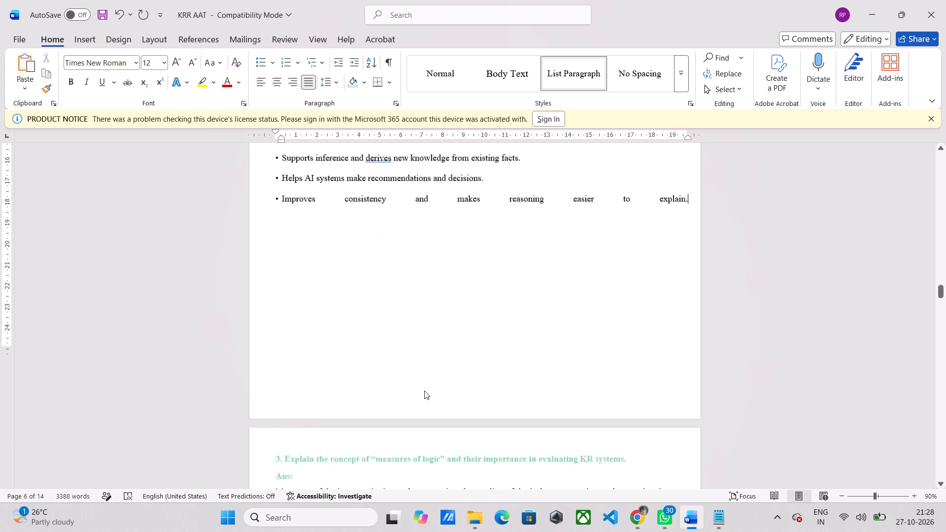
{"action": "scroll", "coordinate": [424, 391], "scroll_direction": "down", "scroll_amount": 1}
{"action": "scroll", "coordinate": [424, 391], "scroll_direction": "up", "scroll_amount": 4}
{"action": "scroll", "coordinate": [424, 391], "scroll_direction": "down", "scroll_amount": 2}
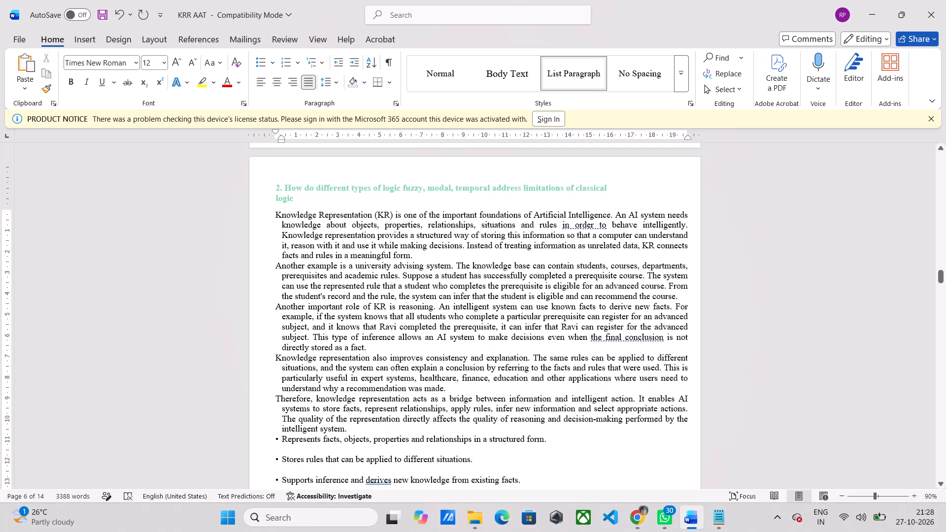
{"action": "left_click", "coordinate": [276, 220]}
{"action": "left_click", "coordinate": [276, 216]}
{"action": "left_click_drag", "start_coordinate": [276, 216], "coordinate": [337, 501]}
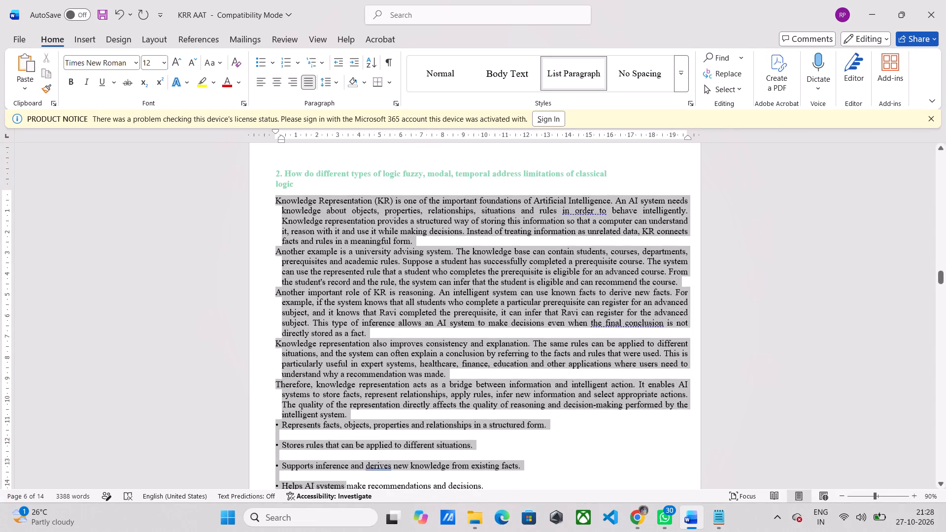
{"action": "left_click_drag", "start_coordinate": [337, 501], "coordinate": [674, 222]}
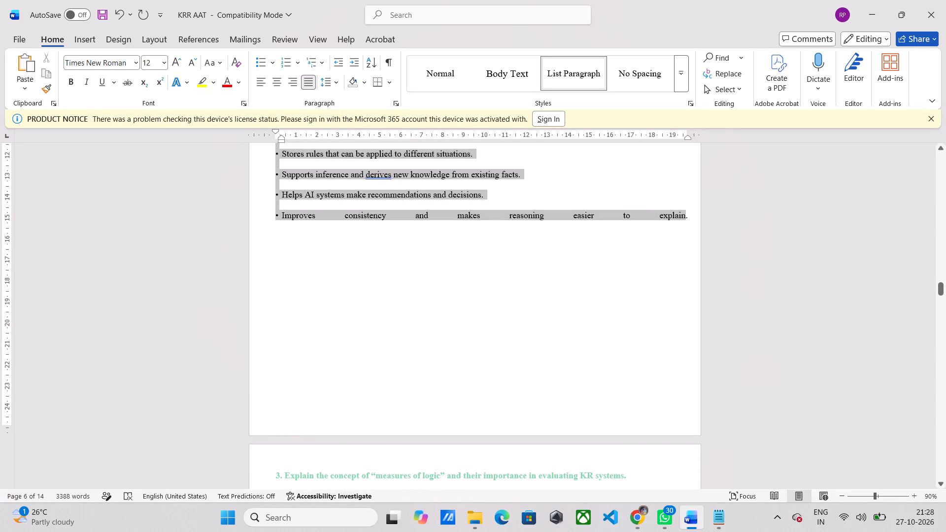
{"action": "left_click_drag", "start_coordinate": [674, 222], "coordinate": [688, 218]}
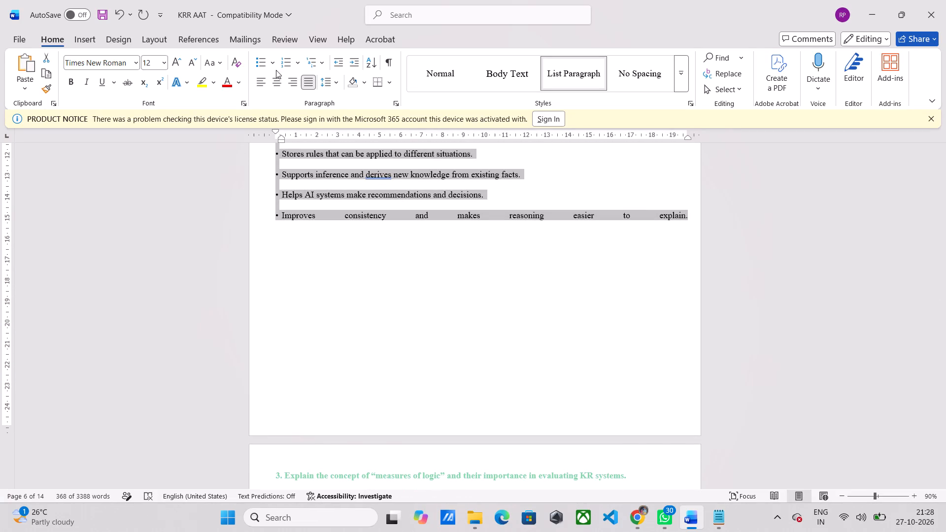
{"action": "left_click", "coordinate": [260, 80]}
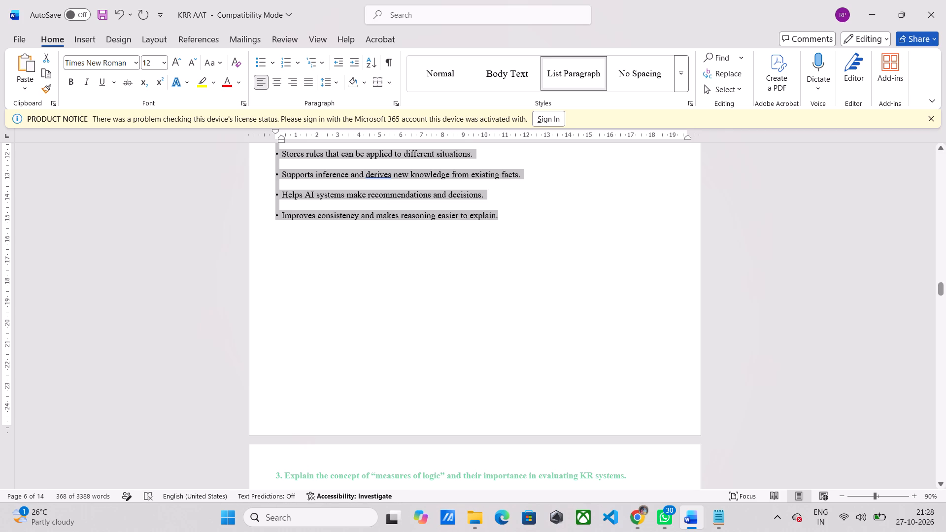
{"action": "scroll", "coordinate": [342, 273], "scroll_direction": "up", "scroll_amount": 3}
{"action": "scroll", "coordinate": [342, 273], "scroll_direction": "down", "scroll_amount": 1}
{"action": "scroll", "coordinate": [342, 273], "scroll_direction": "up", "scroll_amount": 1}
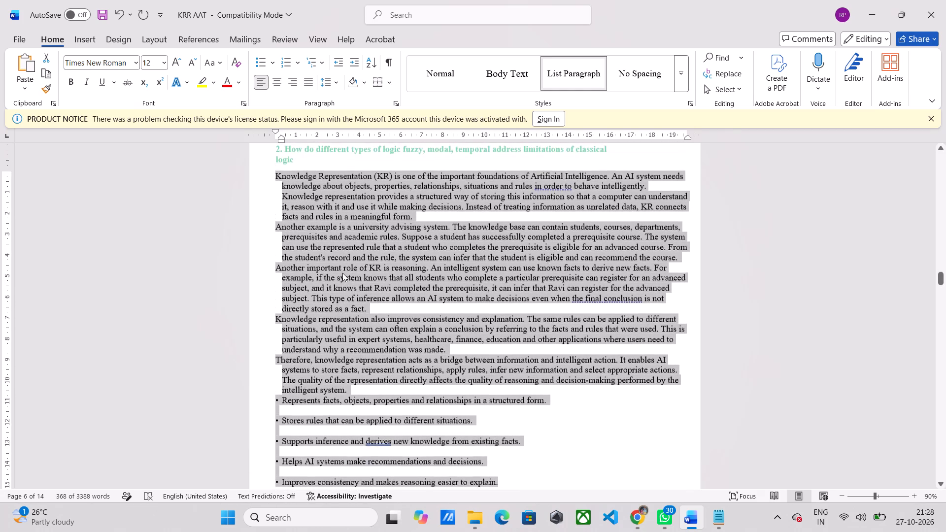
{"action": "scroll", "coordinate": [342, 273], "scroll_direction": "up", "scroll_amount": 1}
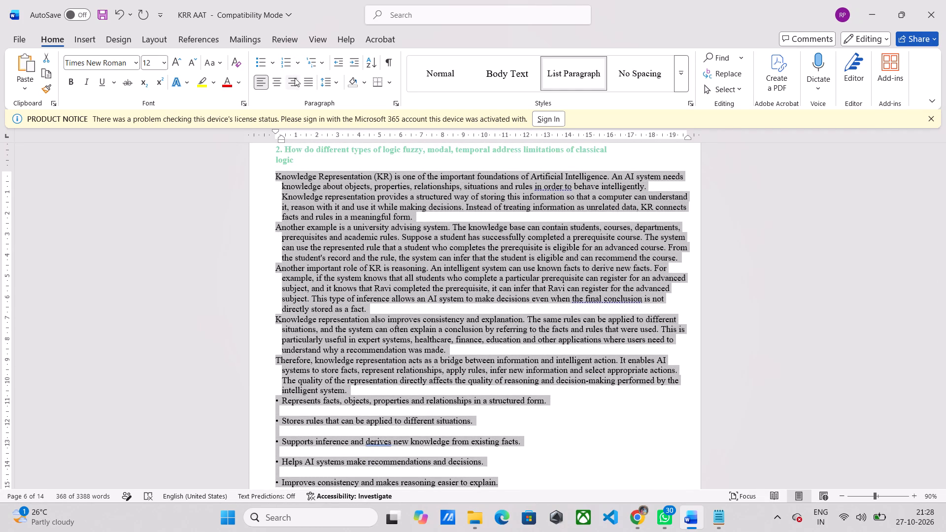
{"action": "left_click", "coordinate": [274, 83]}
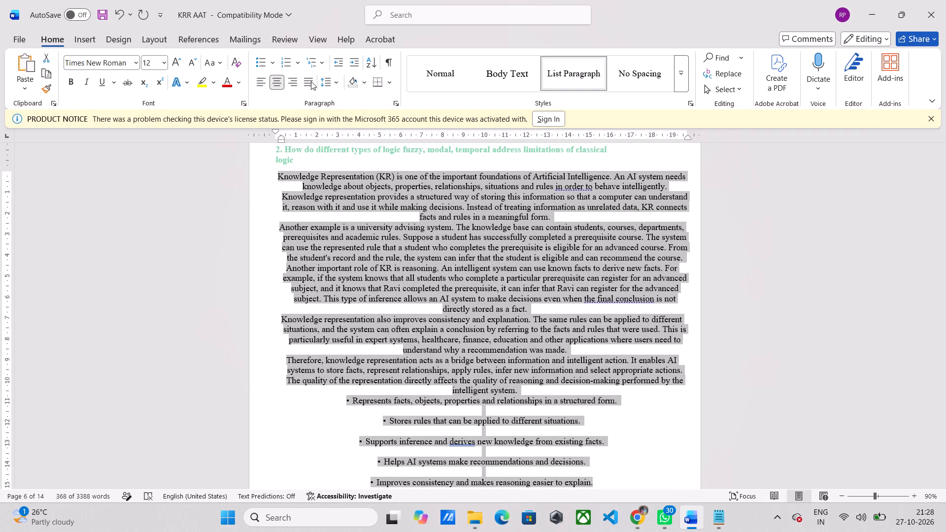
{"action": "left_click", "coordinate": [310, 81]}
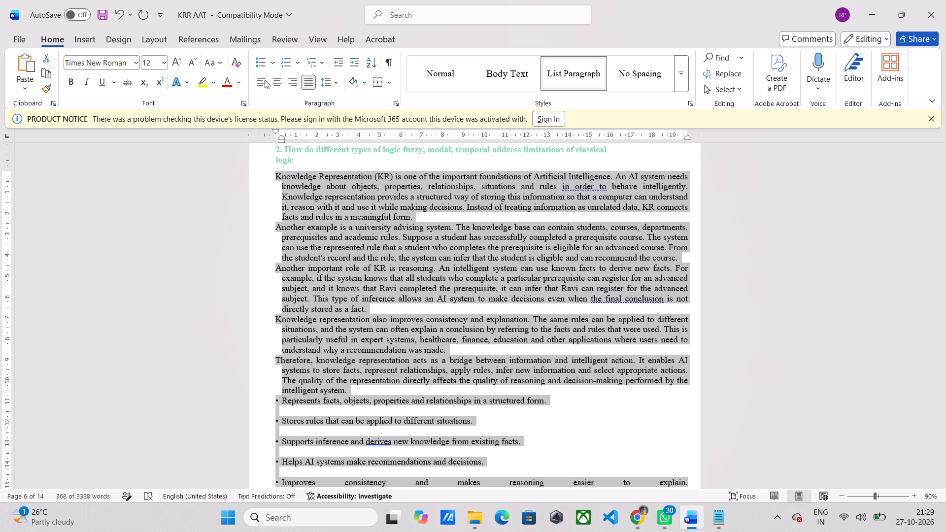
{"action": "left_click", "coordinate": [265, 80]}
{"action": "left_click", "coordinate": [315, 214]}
Insert two spaces before the first line of the Knowledge Representation text under question 2.
{"action": "scroll", "coordinate": [315, 214], "scroll_direction": "up", "scroll_amount": 3}
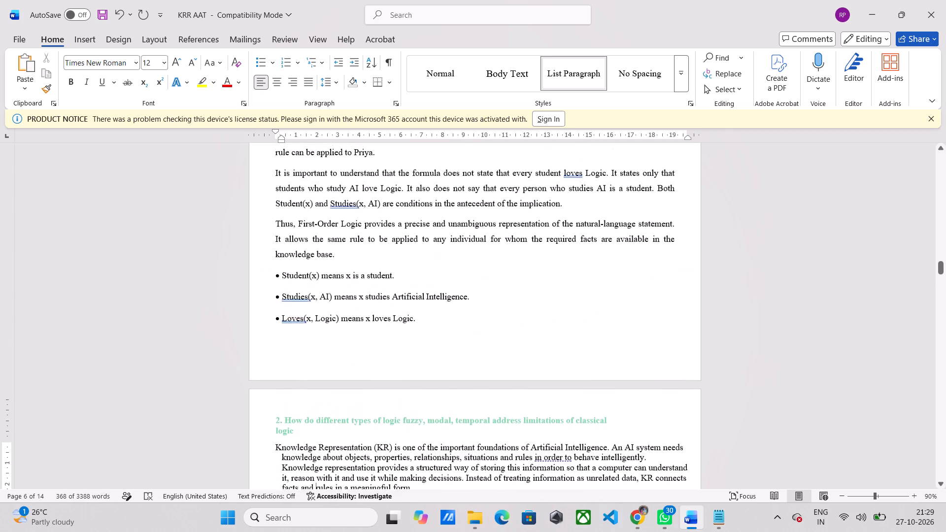
{"action": "scroll", "coordinate": [315, 214], "scroll_direction": "up", "scroll_amount": 2}
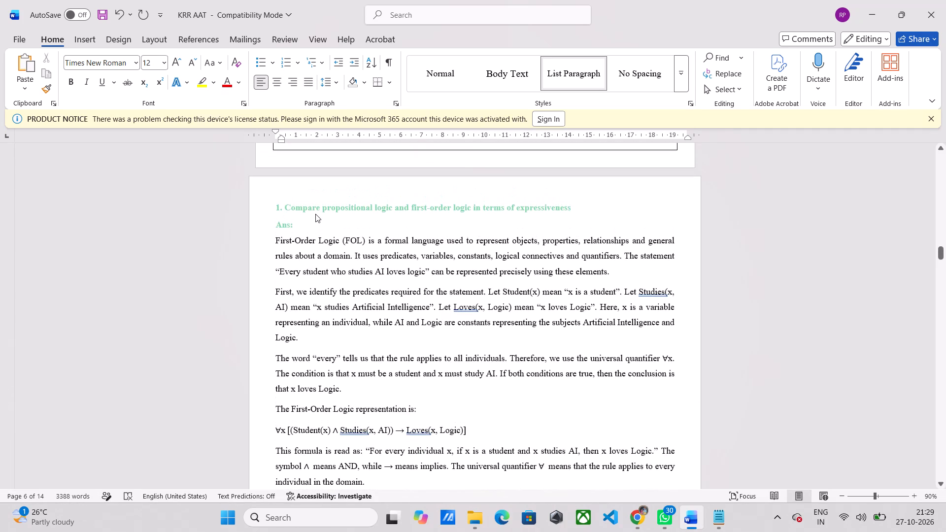
{"action": "scroll", "coordinate": [315, 214], "scroll_direction": "down", "scroll_amount": 3}
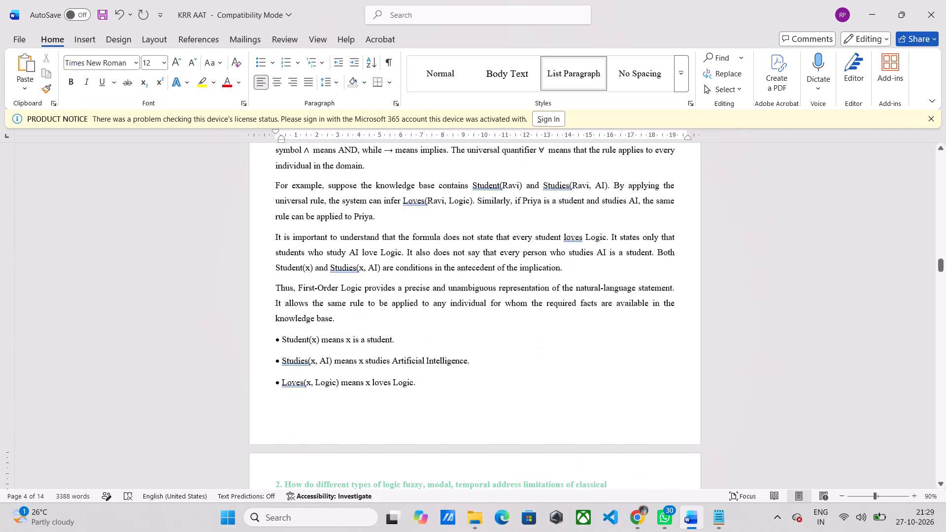
{"action": "scroll", "coordinate": [315, 214], "scroll_direction": "down", "scroll_amount": 2}
{"action": "scroll", "coordinate": [315, 214], "scroll_direction": "up", "scroll_amount": 4}
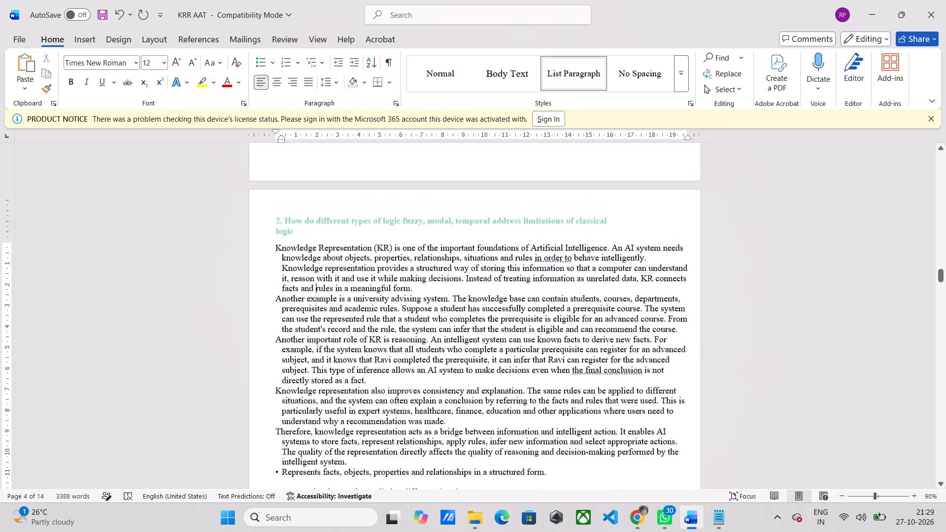
{"action": "left_click", "coordinate": [276, 249]}
{"action": "key", "text": "space"}
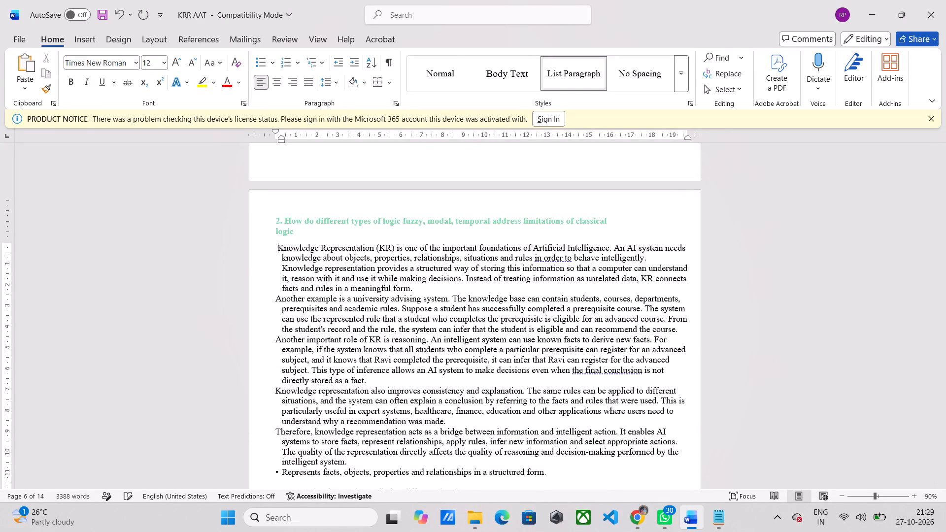
{"action": "key", "text": "space"}
Copy answer 10's text from "A set is a group of distinct elements" through its last bullet about Category.
{"action": "scroll", "coordinate": [276, 249], "scroll_direction": "up", "scroll_amount": 3}
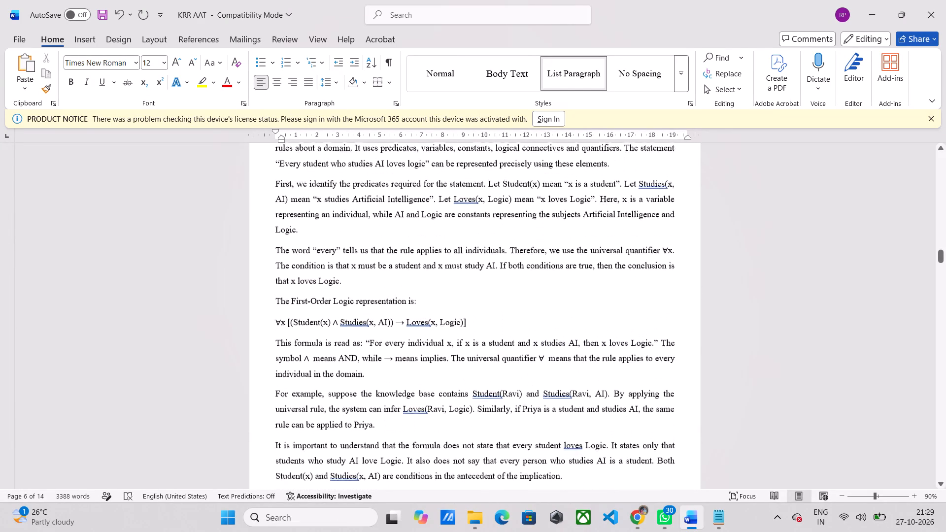
{"action": "scroll", "coordinate": [276, 249], "scroll_direction": "up", "scroll_amount": 2}
{"action": "scroll", "coordinate": [276, 249], "scroll_direction": "down", "scroll_amount": 11}
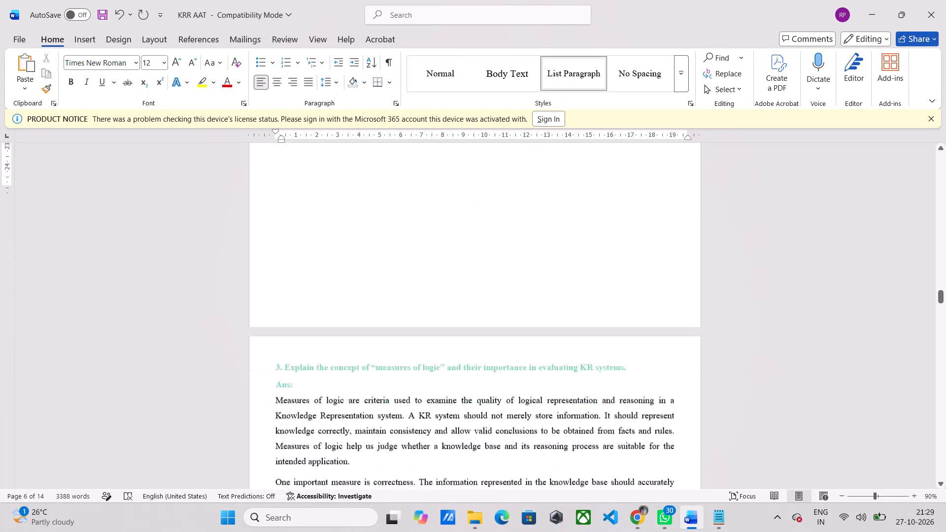
{"action": "scroll", "coordinate": [276, 249], "scroll_direction": "down", "scroll_amount": 8}
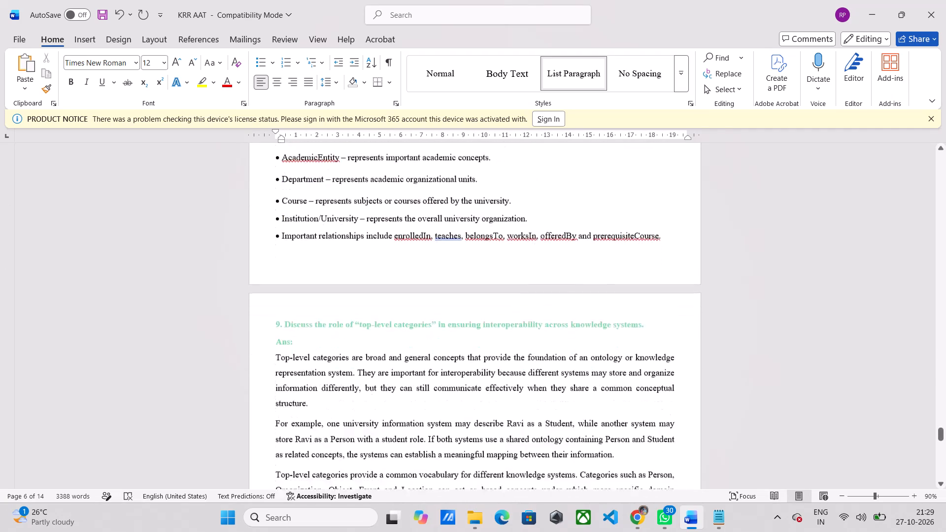
{"action": "scroll", "coordinate": [276, 249], "scroll_direction": "down", "scroll_amount": 4}
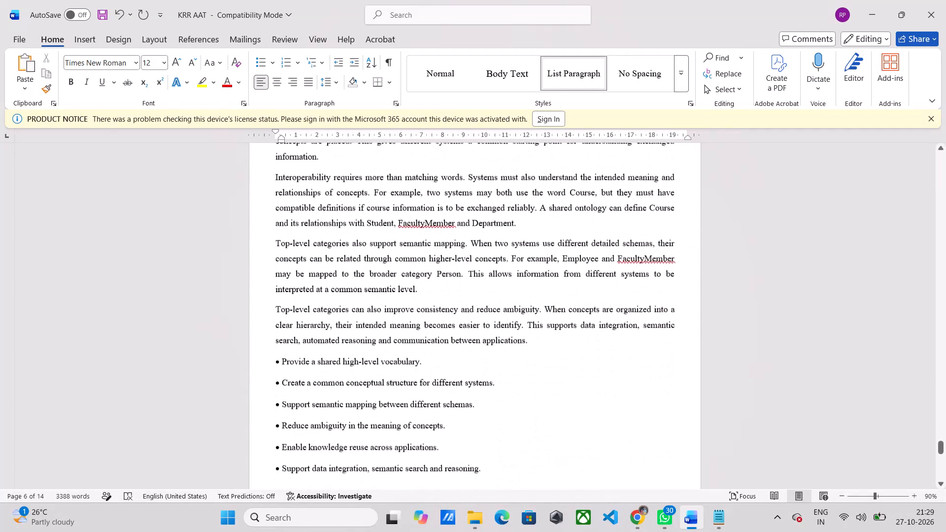
{"action": "scroll", "coordinate": [276, 249], "scroll_direction": "down", "scroll_amount": 2}
{"action": "scroll", "coordinate": [276, 249], "scroll_direction": "up", "scroll_amount": 1}
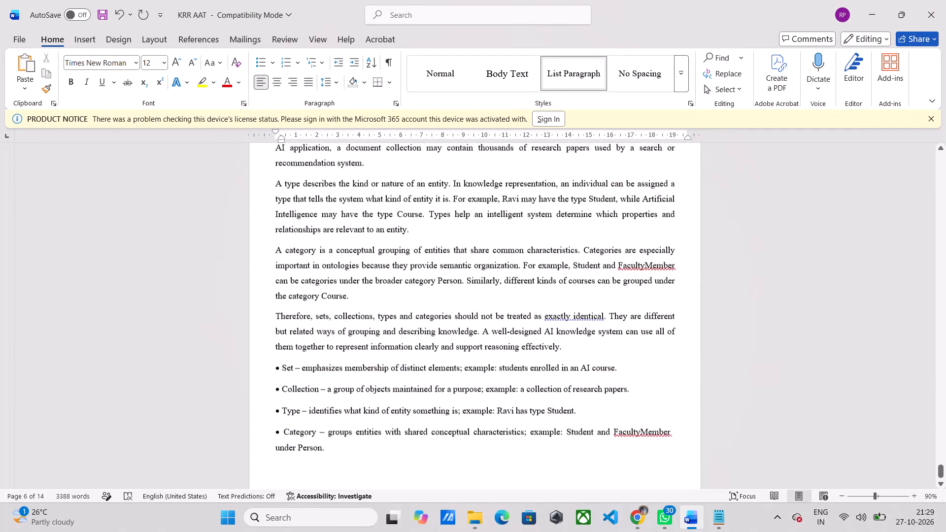
{"action": "scroll", "coordinate": [276, 249], "scroll_direction": "up", "scroll_amount": 2}
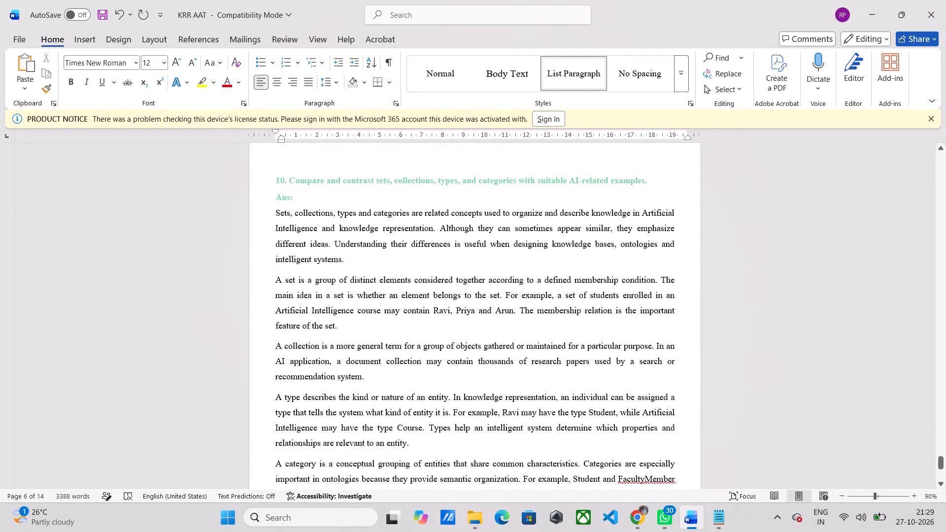
{"action": "left_click_drag", "start_coordinate": [276, 278], "coordinate": [320, 336]}
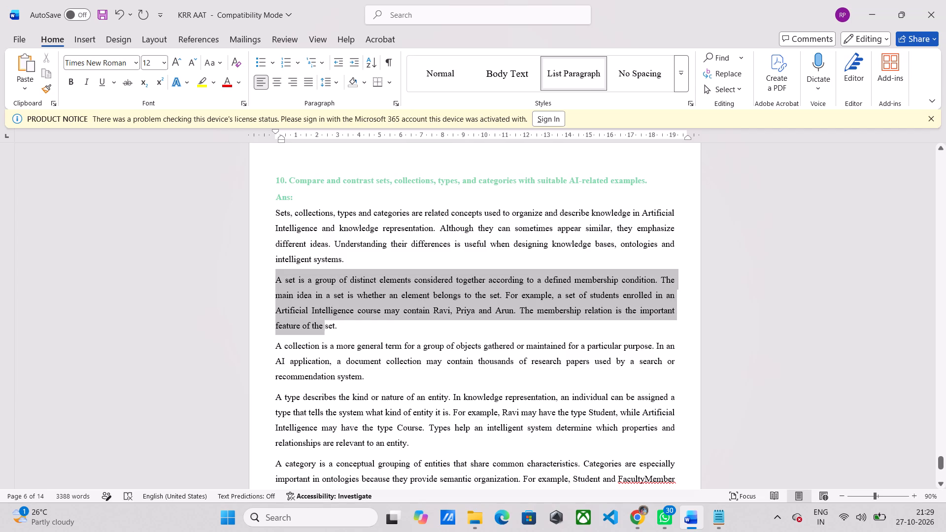
{"action": "left_click_drag", "start_coordinate": [320, 336], "coordinate": [368, 446]}
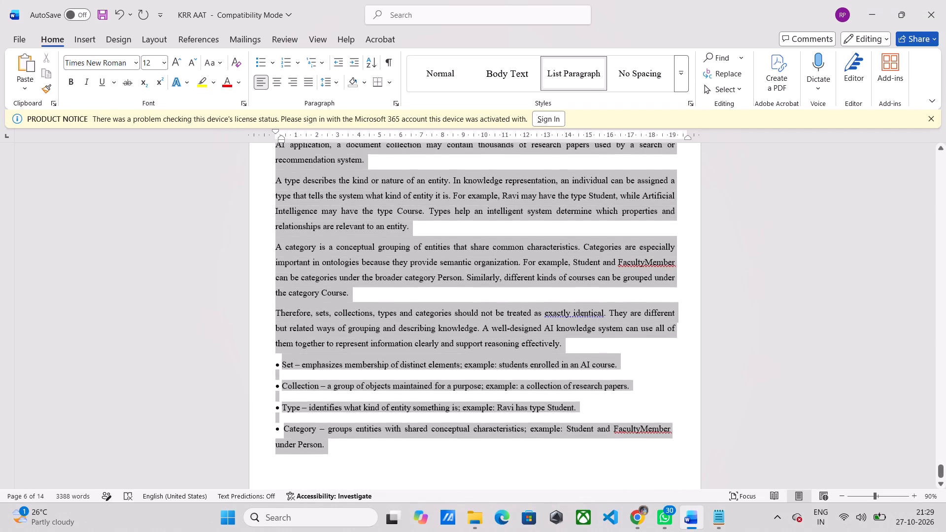
{"action": "left_click_drag", "start_coordinate": [368, 446], "coordinate": [364, 455]}
{"action": "key", "text": "ctrl+c"}
Replace the Knowledge Representation text and bullets under question 2 with the copied sets, collections, types and categories text.
{"action": "scroll", "coordinate": [364, 455], "scroll_direction": "up", "scroll_amount": 7}
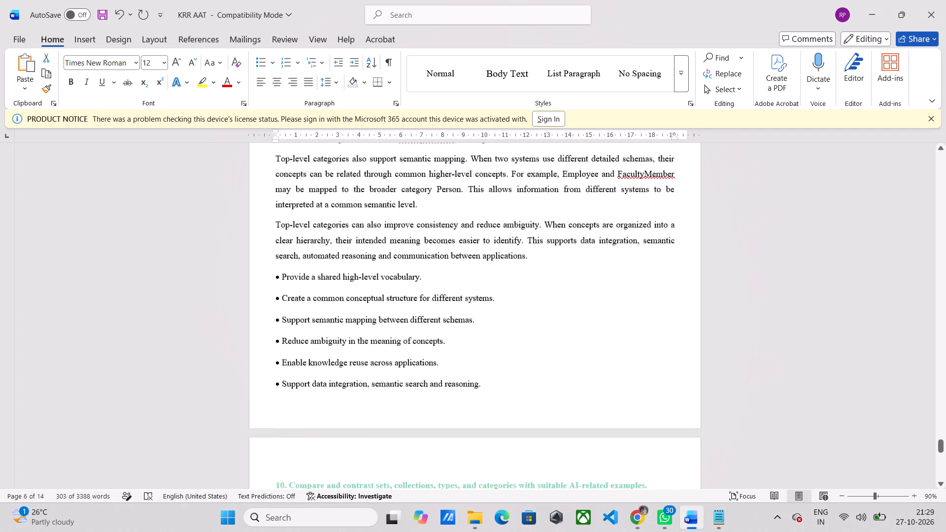
{"action": "scroll", "coordinate": [364, 455], "scroll_direction": "up", "scroll_amount": 16}
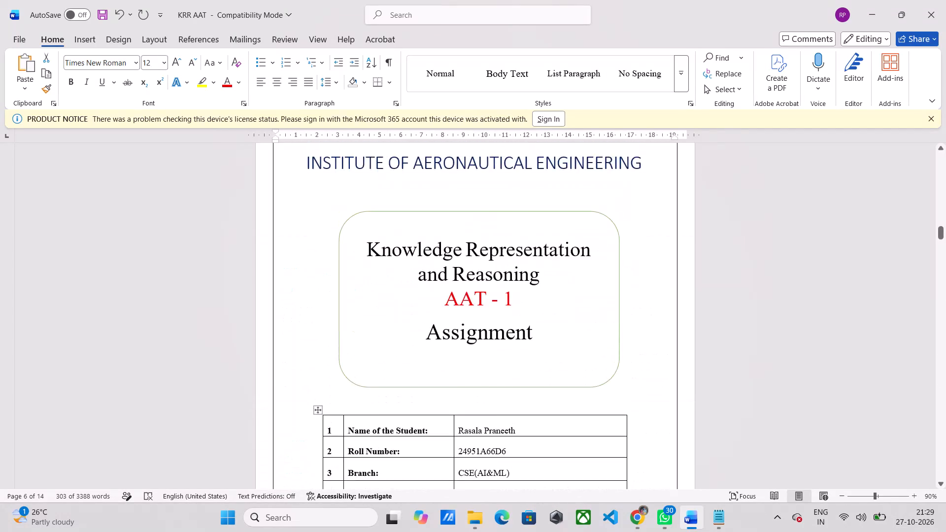
{"action": "scroll", "coordinate": [364, 455], "scroll_direction": "down", "scroll_amount": 7}
{"action": "scroll", "coordinate": [364, 455], "scroll_direction": "up", "scroll_amount": 1}
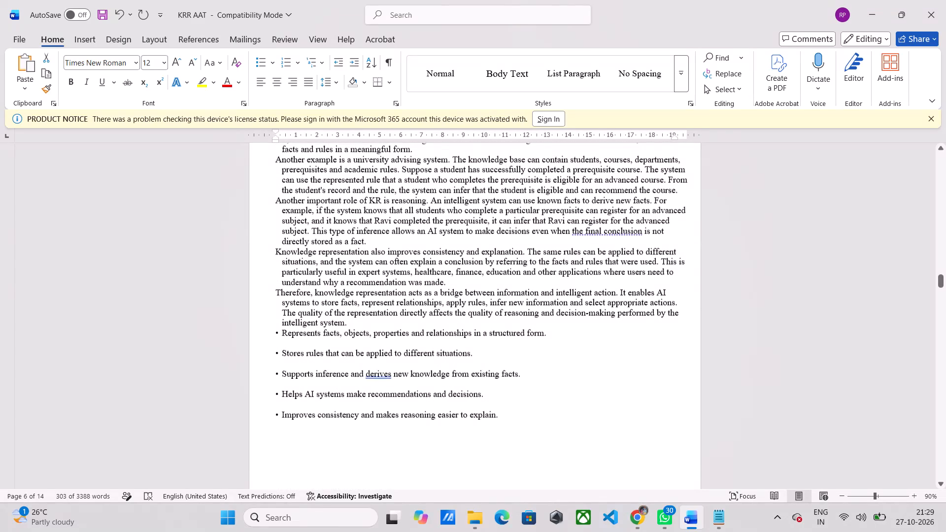
{"action": "left_click_drag", "start_coordinate": [498, 418], "coordinate": [379, 121]}
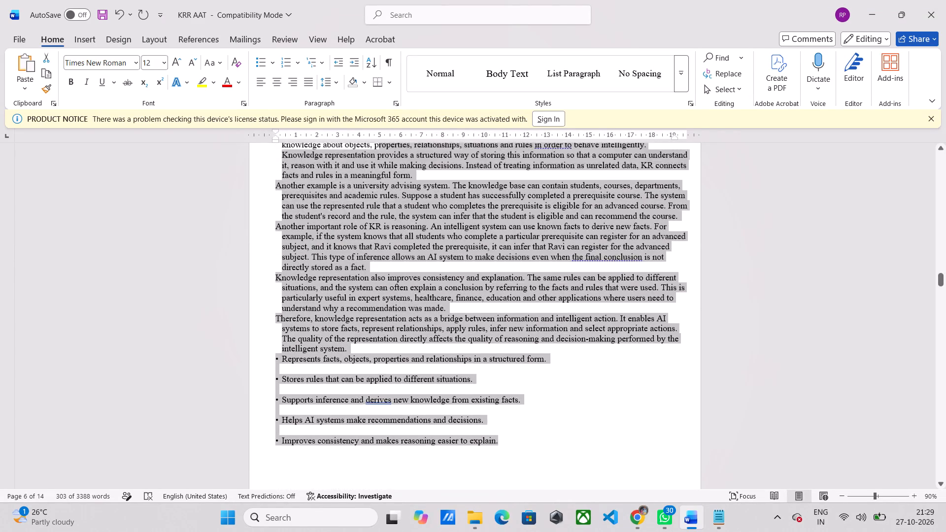
{"action": "left_click_drag", "start_coordinate": [379, 121], "coordinate": [303, 144]}
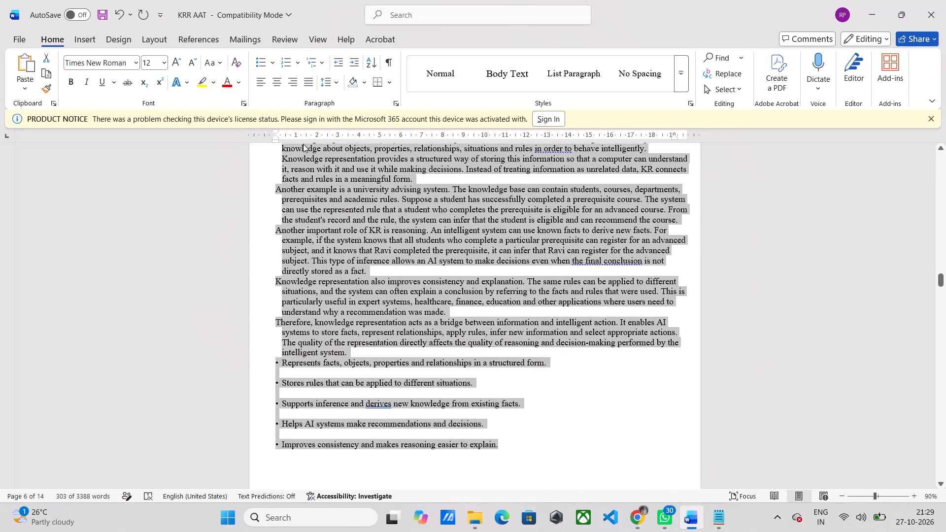
{"action": "left_click_drag", "start_coordinate": [303, 144], "coordinate": [282, 336]}
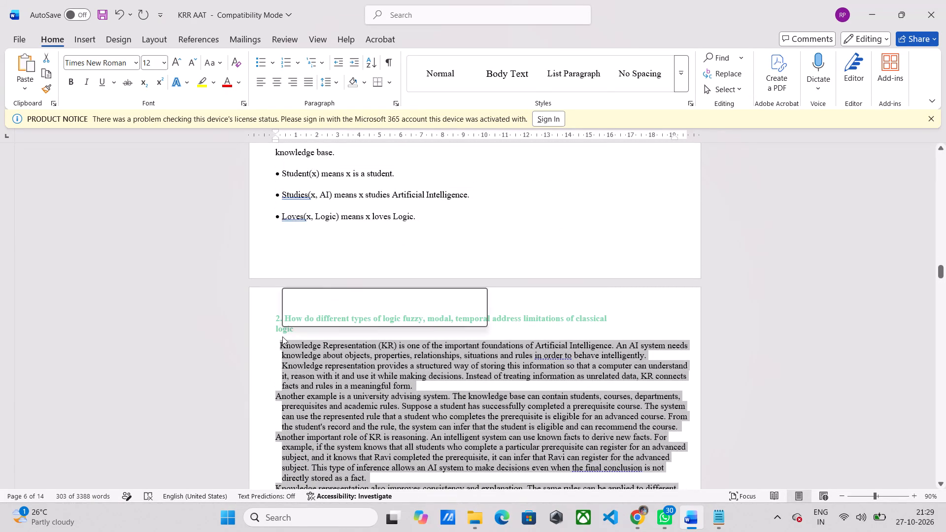
{"action": "key", "text": "BackSpace"}
{"action": "key", "text": "ctrl+v"}
Review the pasted text under question 2 and the "measures of logic" answer under question 3, and glance at the Notepad notes.
{"action": "scroll", "coordinate": [282, 336], "scroll_direction": "down", "scroll_amount": 2}
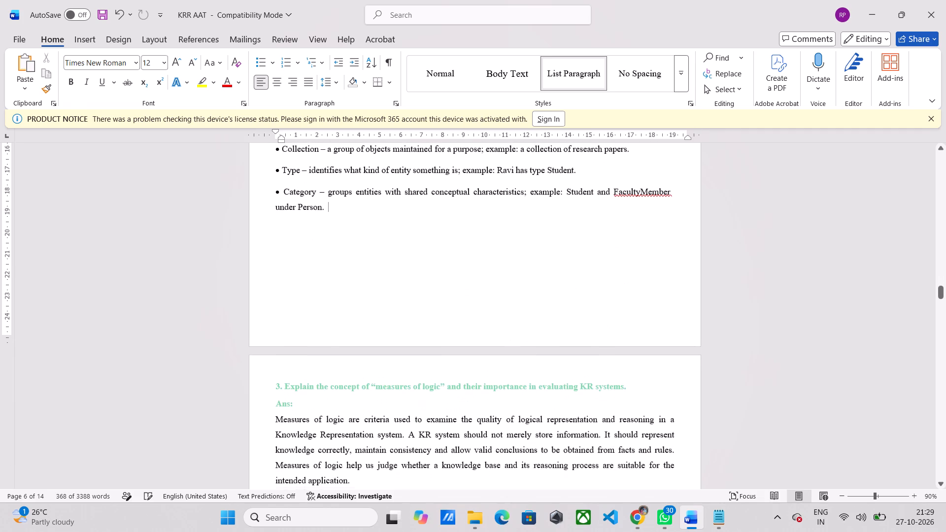
{"action": "scroll", "coordinate": [395, 310], "scroll_direction": "up", "scroll_amount": 4}
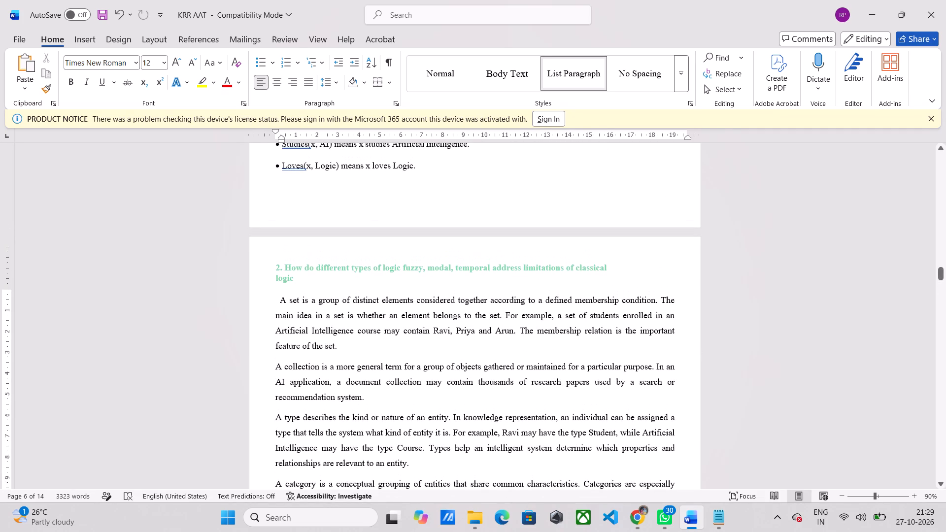
{"action": "left_click", "coordinate": [158, 340]}
{"action": "left_click", "coordinate": [254, 206]}
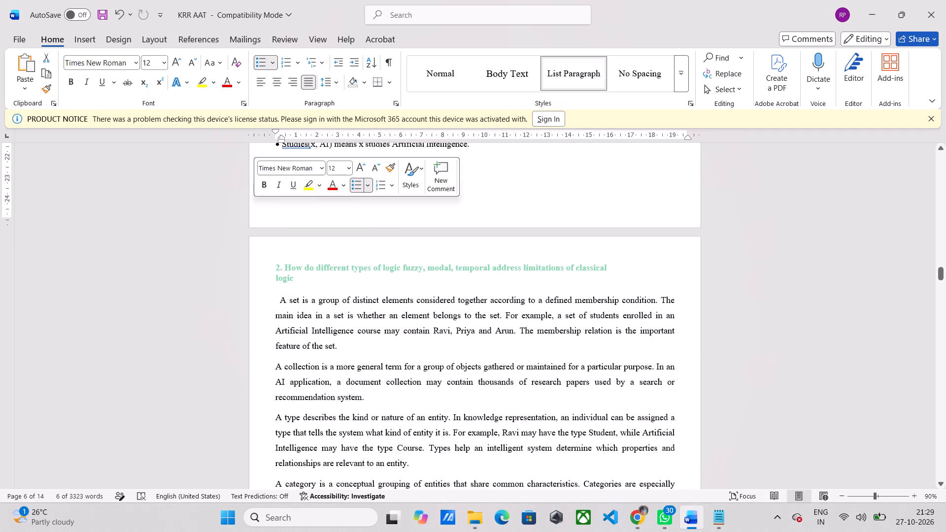
{"action": "left_click", "coordinate": [193, 290]}
{"action": "left_click", "coordinate": [843, 304]}
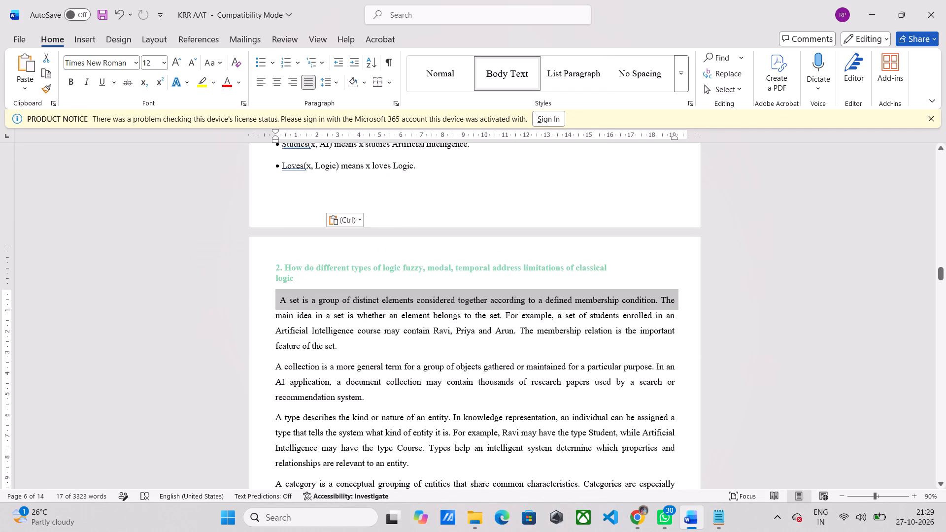
{"action": "scroll", "coordinate": [843, 304], "scroll_direction": "down", "scroll_amount": 2}
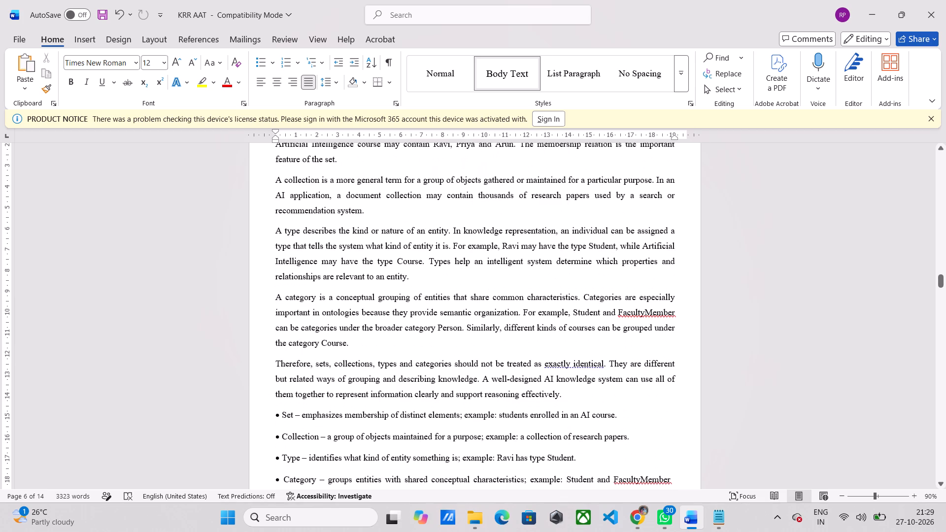
{"action": "scroll", "coordinate": [843, 304], "scroll_direction": "down", "scroll_amount": 3}
{"action": "scroll", "coordinate": [843, 304], "scroll_direction": "up", "scroll_amount": 2}
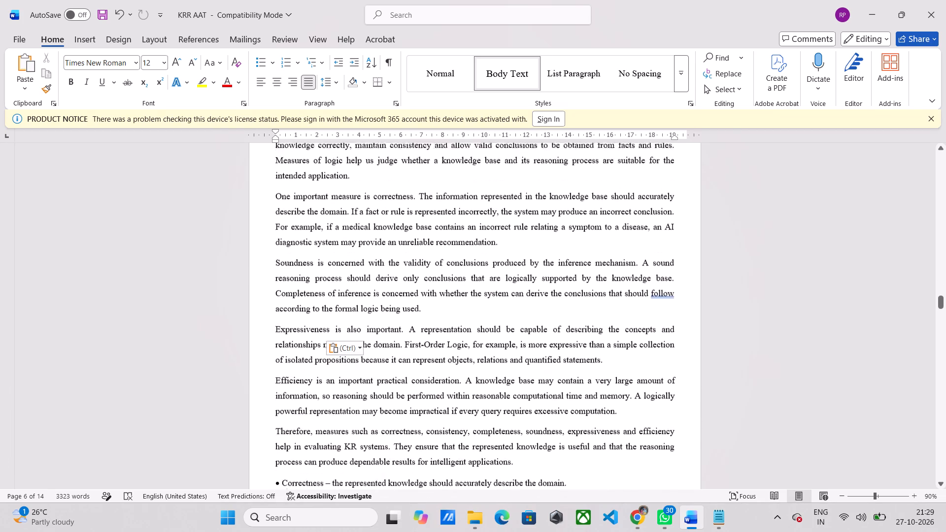
{"action": "scroll", "coordinate": [843, 304], "scroll_direction": "up", "scroll_amount": 2}
{"action": "scroll", "coordinate": [843, 304], "scroll_direction": "down", "scroll_amount": 1}
{"action": "key", "text": "alt+Tab"}
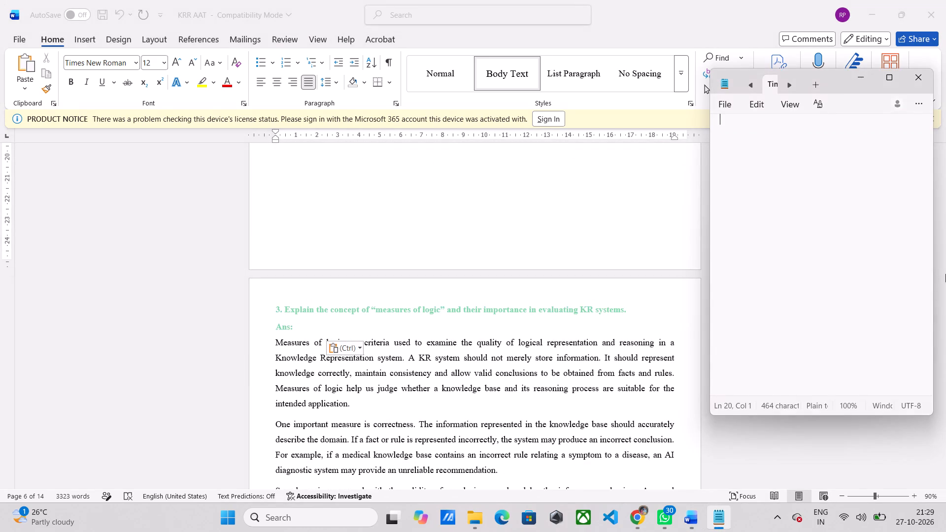
{"action": "key", "text": "alt+Tab"}
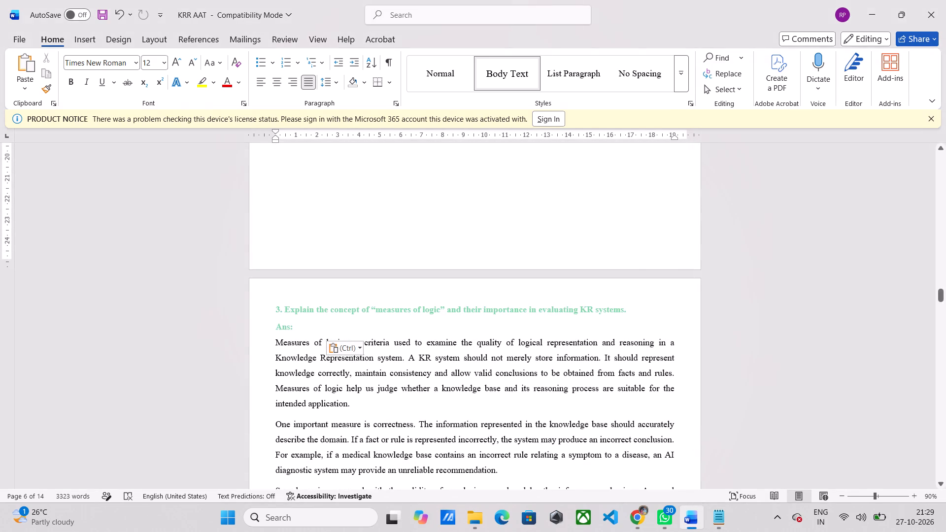
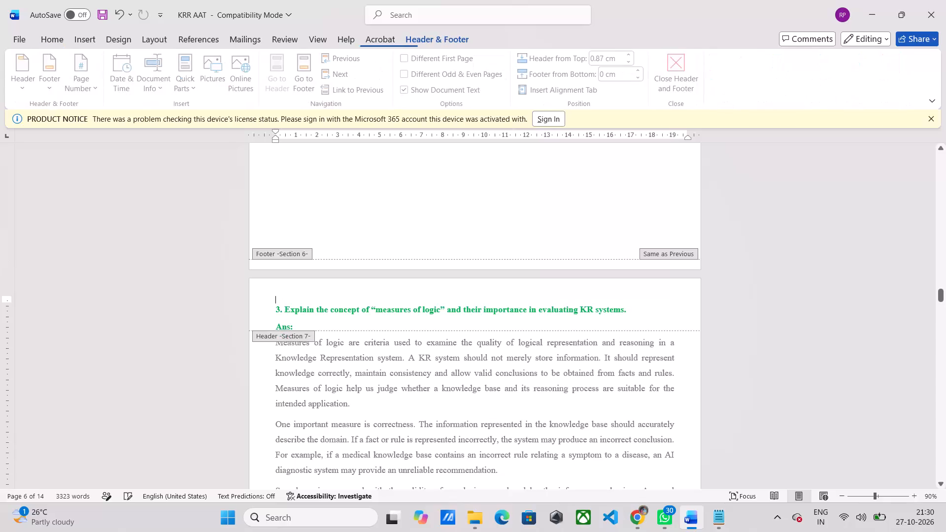
Replace question 3's "measures of logic" heading with the copied question "Represent the following statement in propositional logic: ?If it rains, the ground will be wet.".
{"action": "left_click_drag", "start_coordinate": [627, 309], "coordinate": [295, 311]}
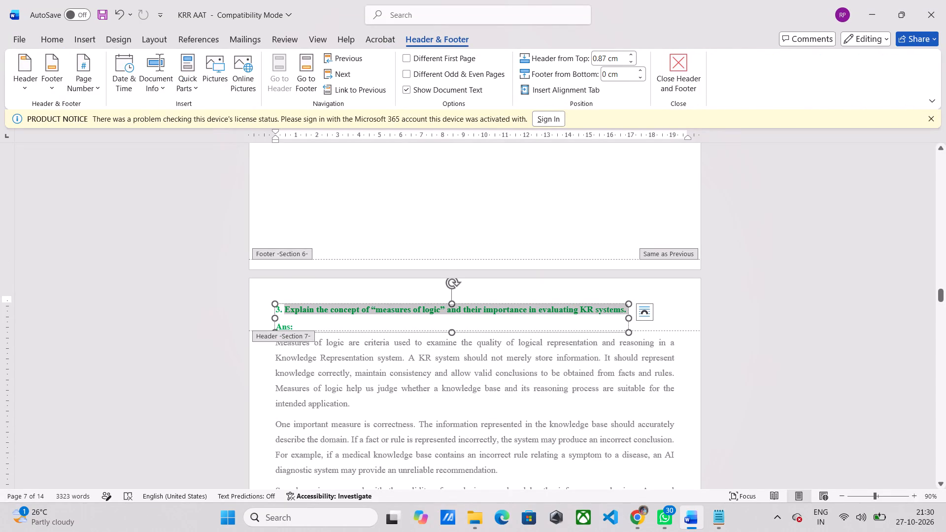
{"action": "left_click_drag", "start_coordinate": [295, 311], "coordinate": [301, 311]}
{"action": "key", "text": "BackSpace"}
{"action": "key", "text": "BackSpace"}
{"action": "key", "text": "BackSpace"}
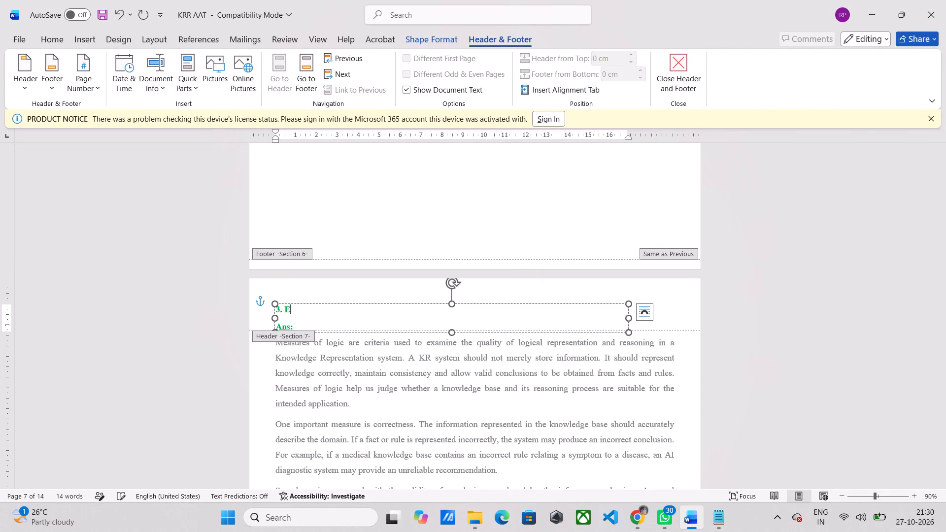
{"action": "key", "text": "ctrl+v"}
{"action": "left_click", "coordinate": [294, 310]}
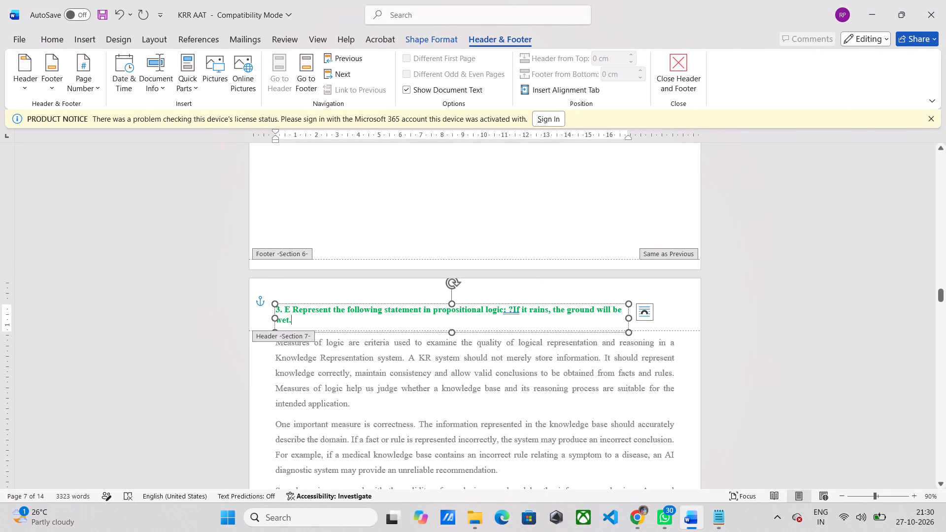
{"action": "key", "text": "BackSpace"}
{"action": "key", "text": "BackSpace"}
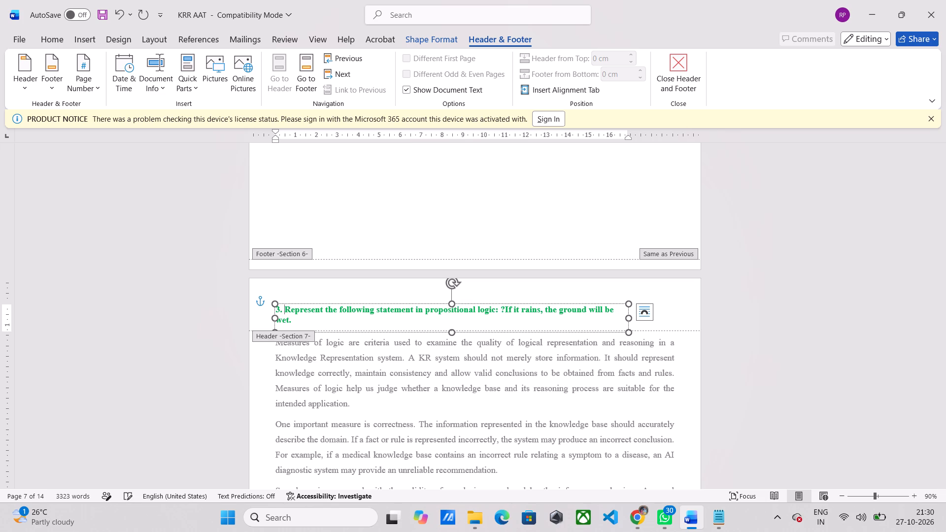
{"action": "left_click", "coordinate": [129, 380]}
{"action": "key", "text": "Escape"}
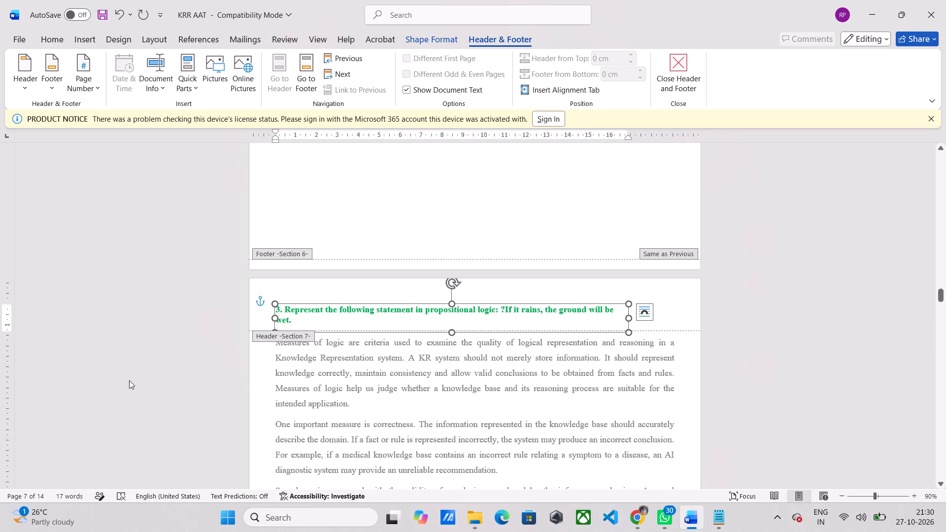
{"action": "key", "text": "Escape"}
{"action": "key", "text": "Escape"}
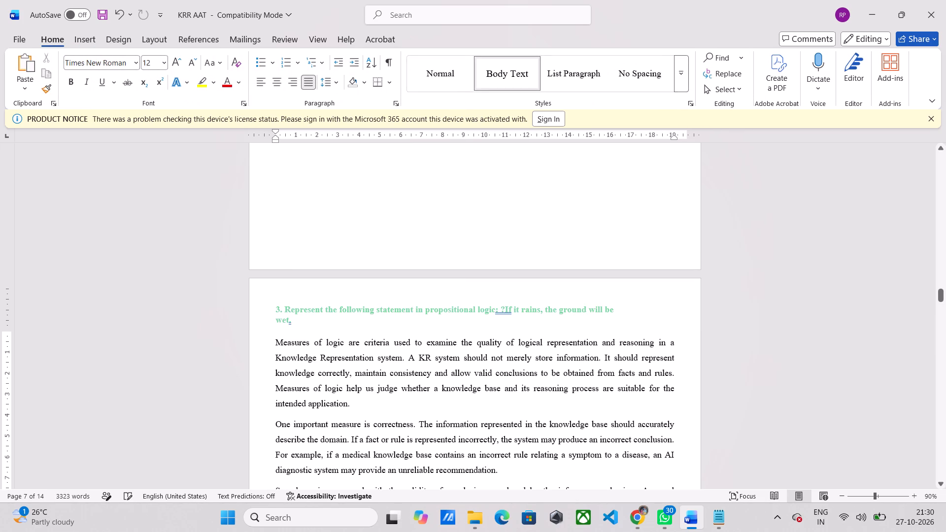
Widen question 3's heading text box so the question fits on one line with "Ans:" below it.
{"action": "left_click", "coordinate": [300, 312]}
{"action": "double_click", "coordinate": [300, 312]}
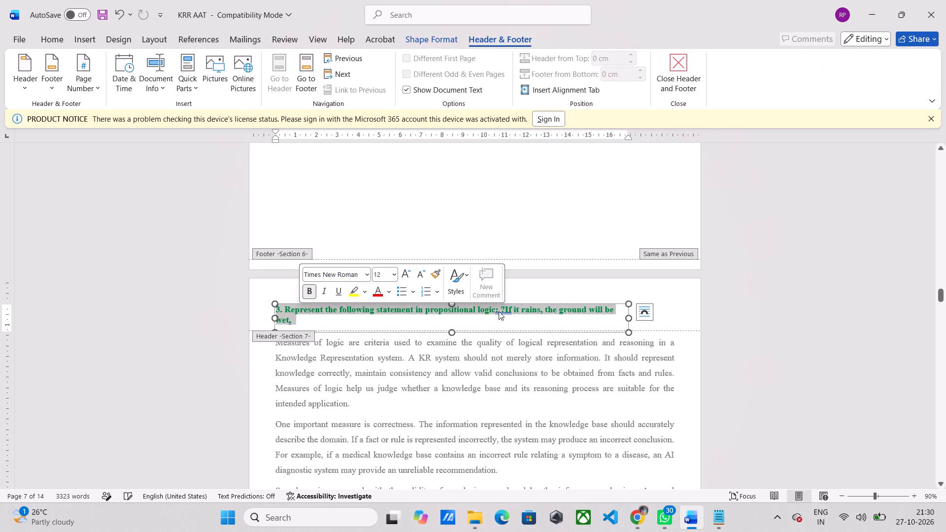
{"action": "left_click_drag", "start_coordinate": [629, 320], "coordinate": [632, 320]}
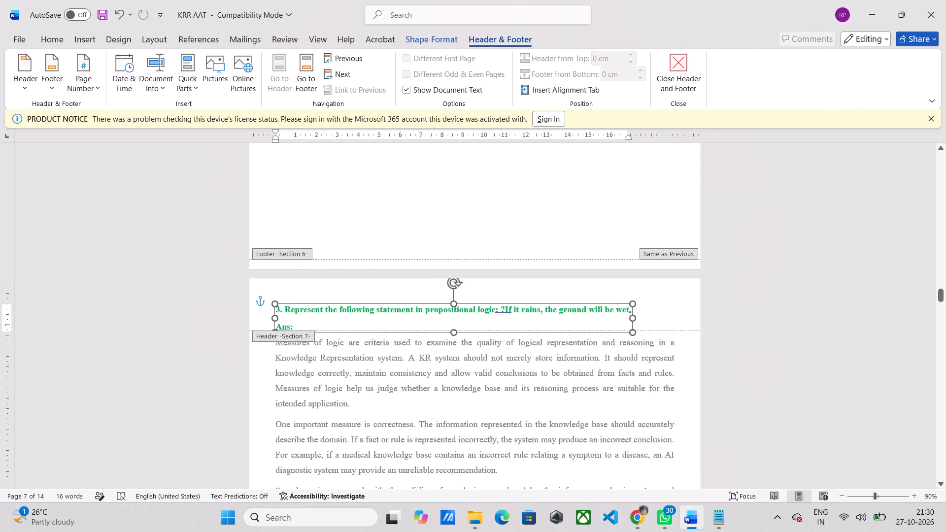
{"action": "left_click_drag", "start_coordinate": [632, 320], "coordinate": [637, 319]}
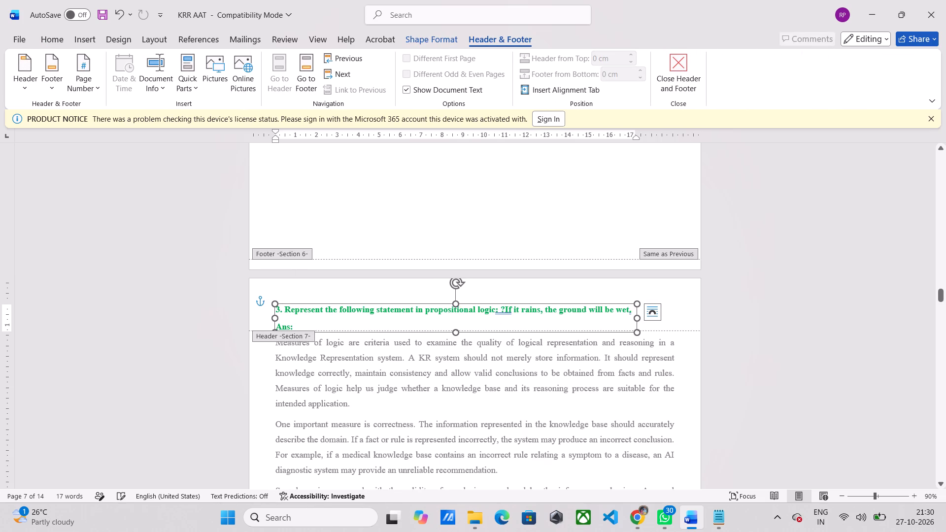
{"action": "left_click", "coordinate": [142, 316]}
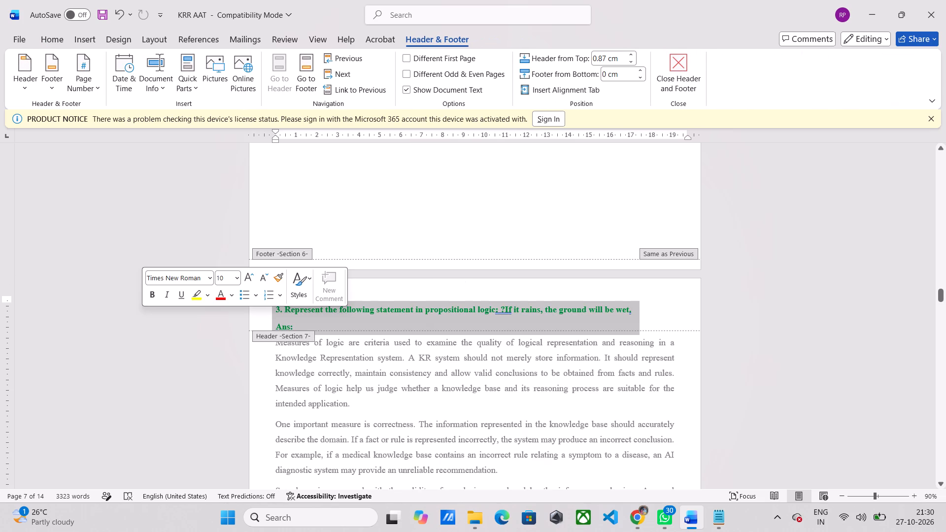
{"action": "key", "text": "Escape"}
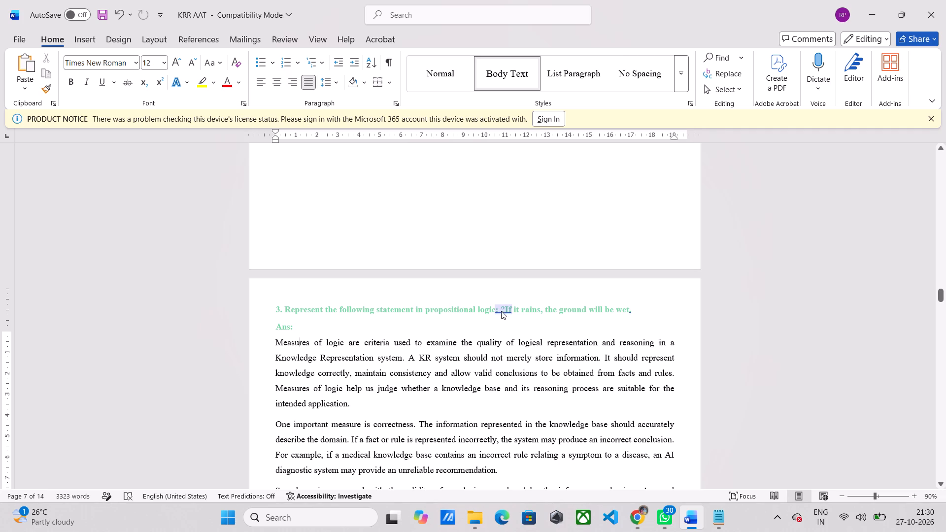
Correct the punctuation in question 3's heading by removing the colon and spacing it as "logic ? If it rains".
{"action": "double_click", "coordinate": [535, 314]}
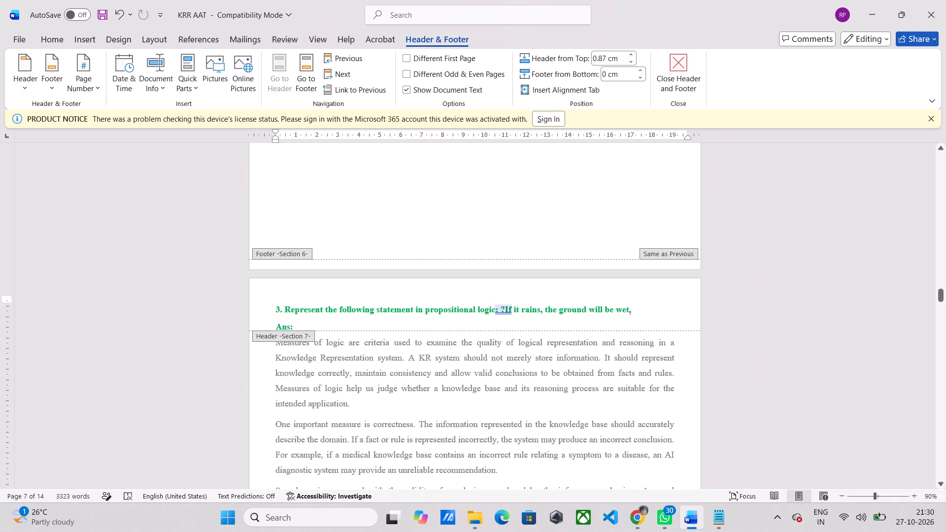
{"action": "left_click", "coordinate": [502, 311]}
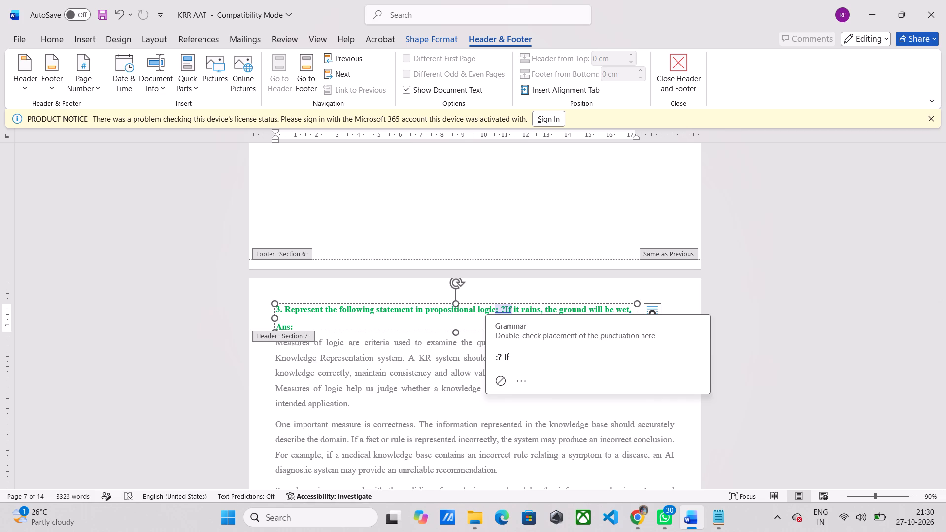
{"action": "key", "text": "BackSpace"}
{"action": "key", "text": "BackSpace"}
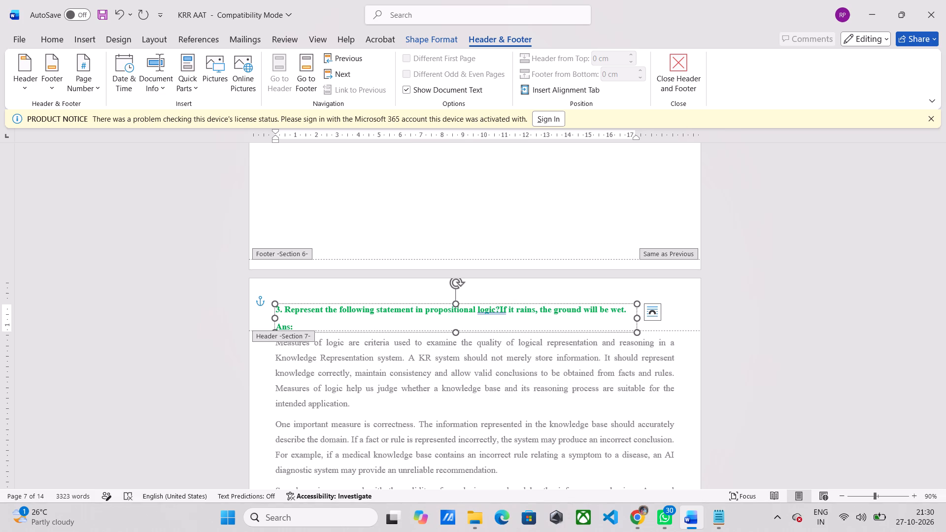
{"action": "key", "text": "space"}
{"action": "key", "text": "BackSpace"}
{"action": "key", "text": "space"}
{"action": "key", "text": "Right"}
{"action": "key", "text": "space"}
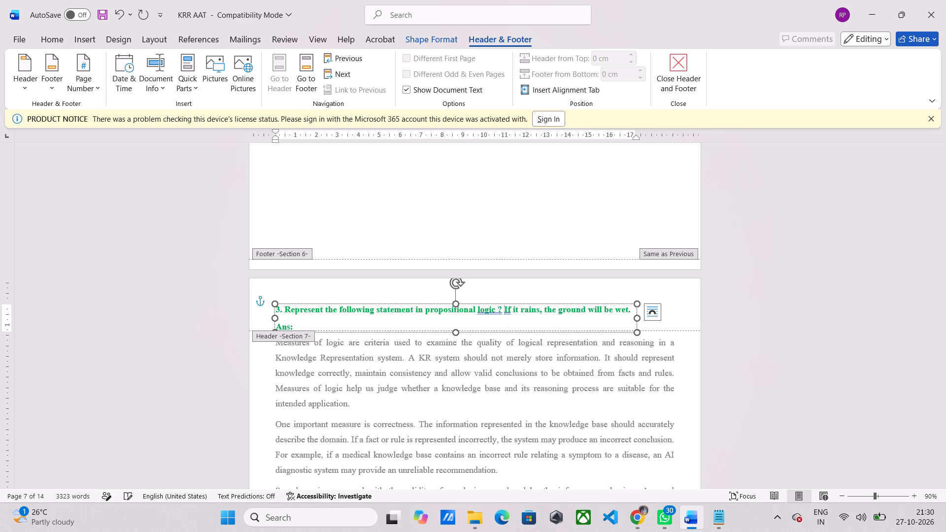
{"action": "left_click", "coordinate": [136, 307]}
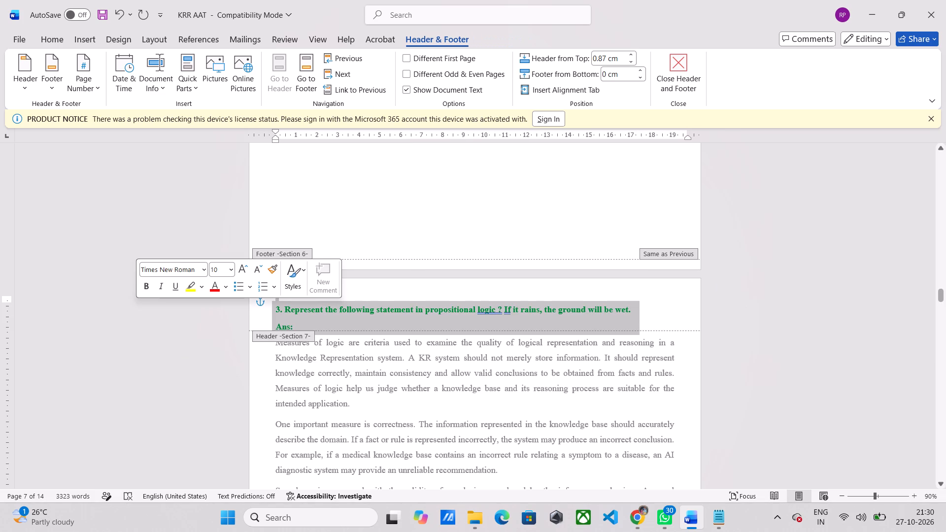
{"action": "left_click", "coordinate": [754, 320]}
Widen question 2's heading text box so the fuzzy, modal, temporal logic question fits on one line above "Ans:".
{"action": "scroll", "coordinate": [754, 320], "scroll_direction": "up", "scroll_amount": 3}
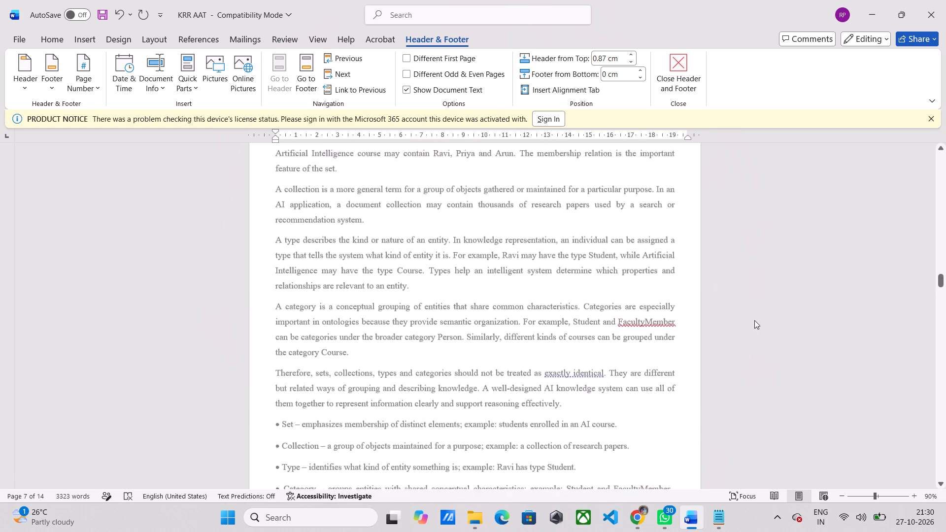
{"action": "scroll", "coordinate": [754, 320], "scroll_direction": "up", "scroll_amount": 2}
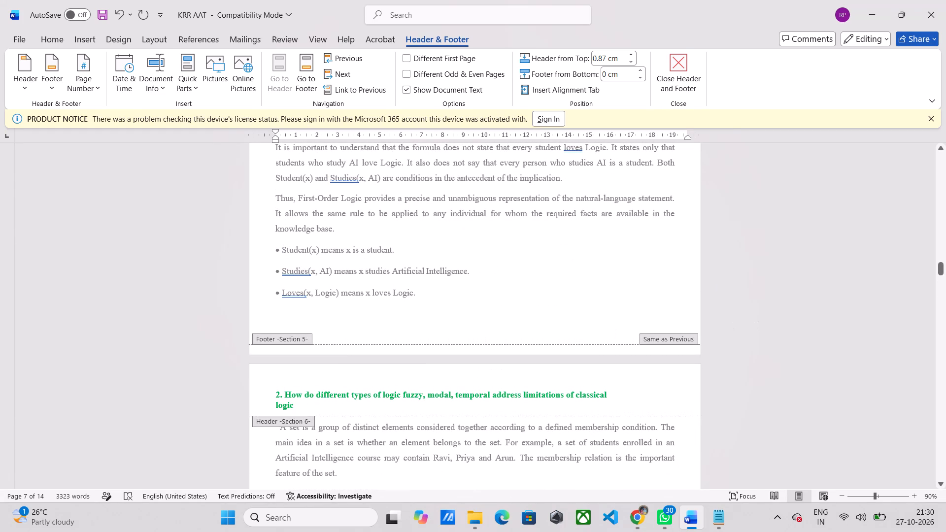
{"action": "double_click", "coordinate": [418, 388]}
{"action": "double_click", "coordinate": [427, 397]}
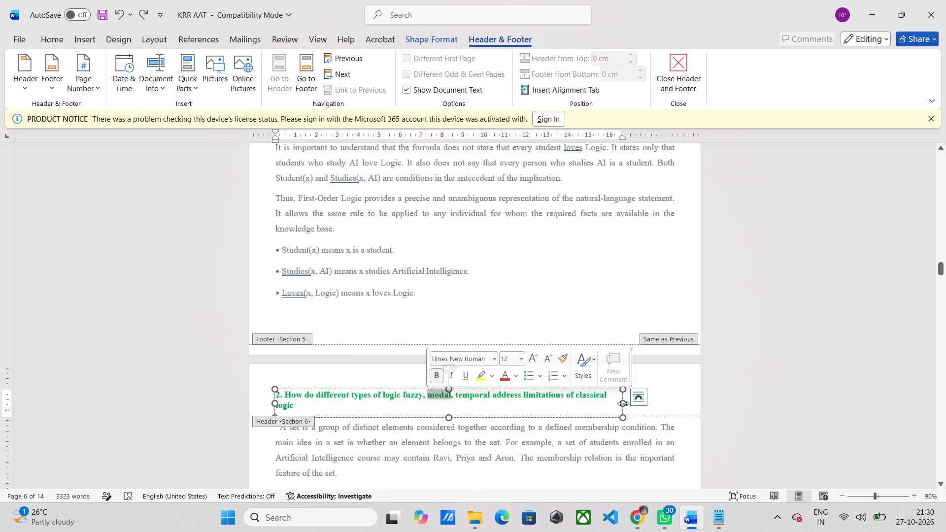
{"action": "left_click_drag", "start_coordinate": [623, 403], "coordinate": [645, 397]}
{"action": "left_click", "coordinate": [181, 380]}
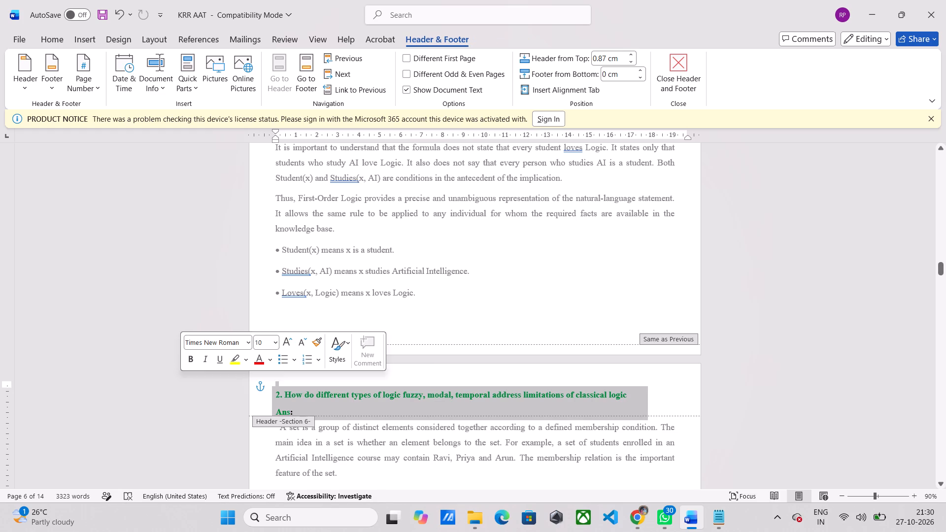
{"action": "key", "text": "Escape"}
Review the answer text and bullets under question 2 and the answer under question 3's new heading.
{"action": "scroll", "coordinate": [181, 380], "scroll_direction": "down", "scroll_amount": 1}
{"action": "scroll", "coordinate": [181, 380], "scroll_direction": "up", "scroll_amount": 4}
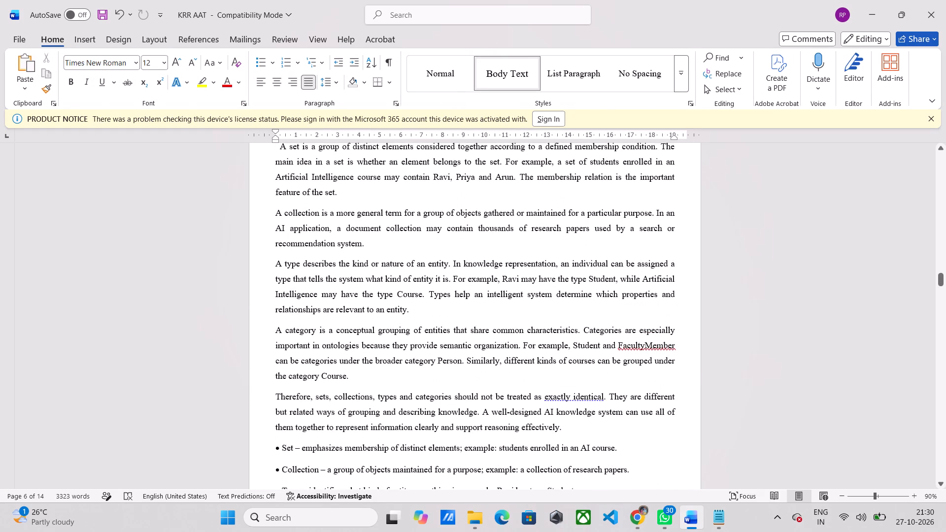
{"action": "scroll", "coordinate": [181, 380], "scroll_direction": "up", "scroll_amount": 2}
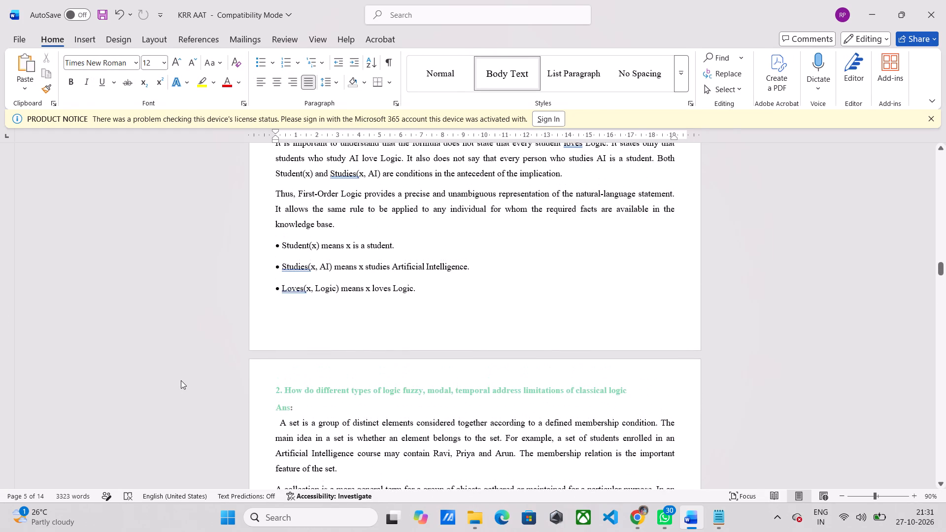
{"action": "scroll", "coordinate": [181, 380], "scroll_direction": "down", "scroll_amount": 3}
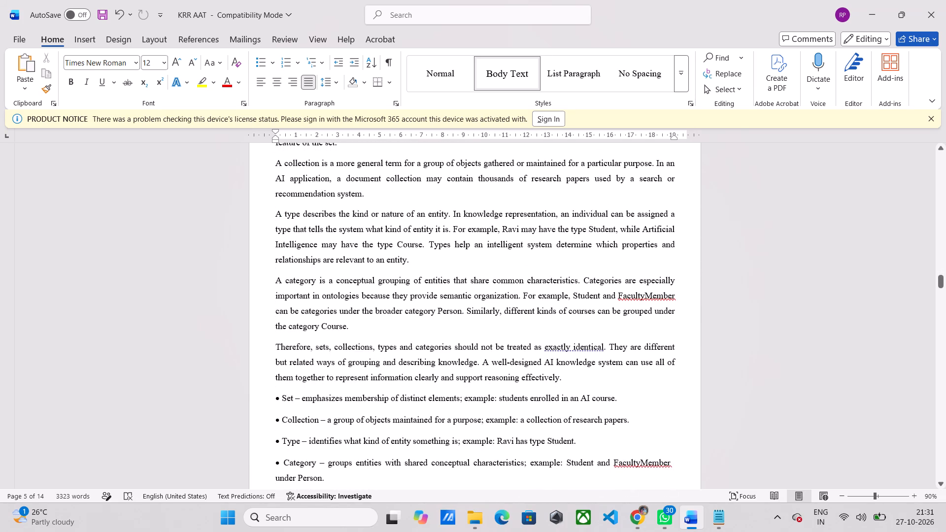
{"action": "scroll", "coordinate": [181, 380], "scroll_direction": "down", "scroll_amount": 3}
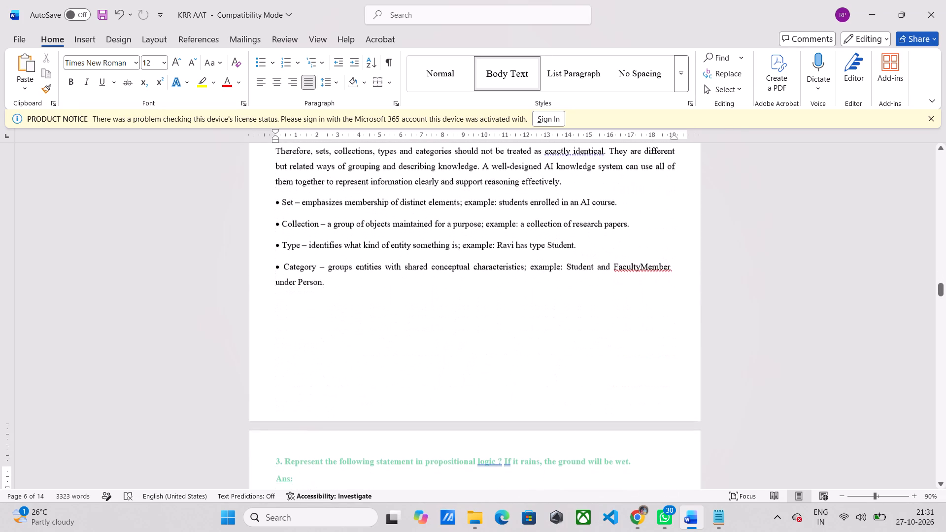
{"action": "scroll", "coordinate": [181, 380], "scroll_direction": "down", "scroll_amount": 3}
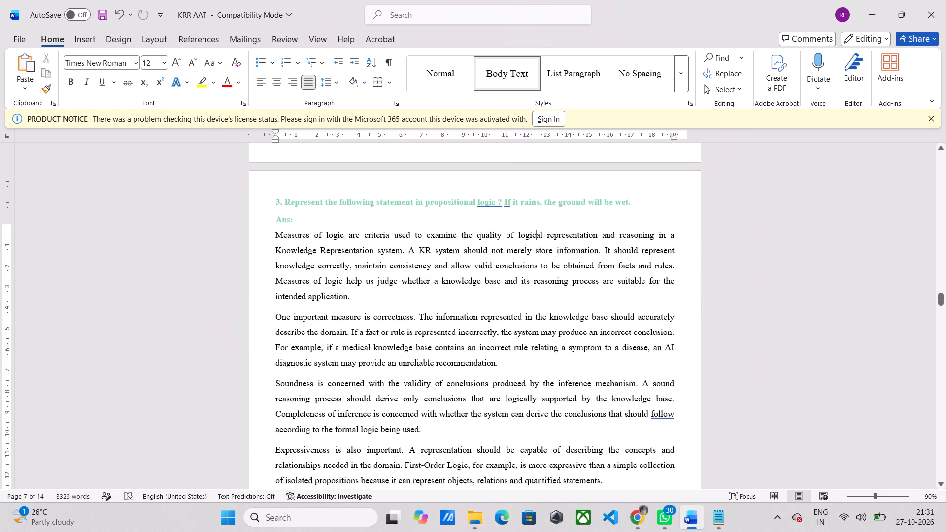
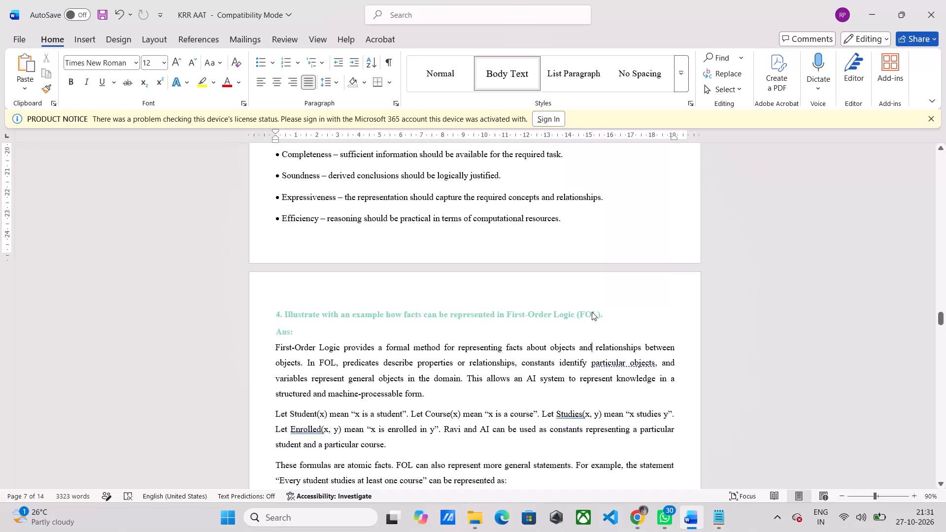
Replace question 4's heading text with "Trace the evolution of logic from Aristotle to modern computational logic", keeping the number and "Ans:", and leave header editing.
{"action": "left_click_drag", "start_coordinate": [603, 315], "coordinate": [518, 313]}
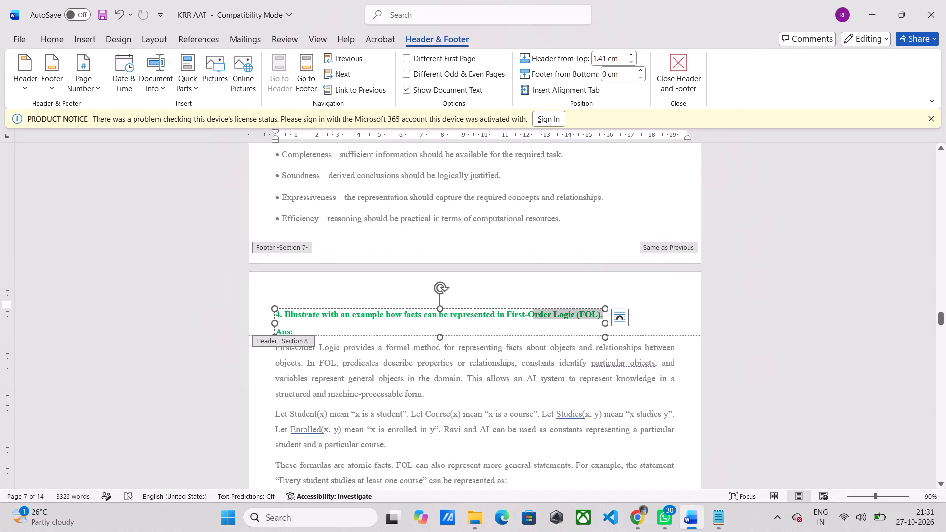
{"action": "left_click_drag", "start_coordinate": [518, 313], "coordinate": [309, 308]}
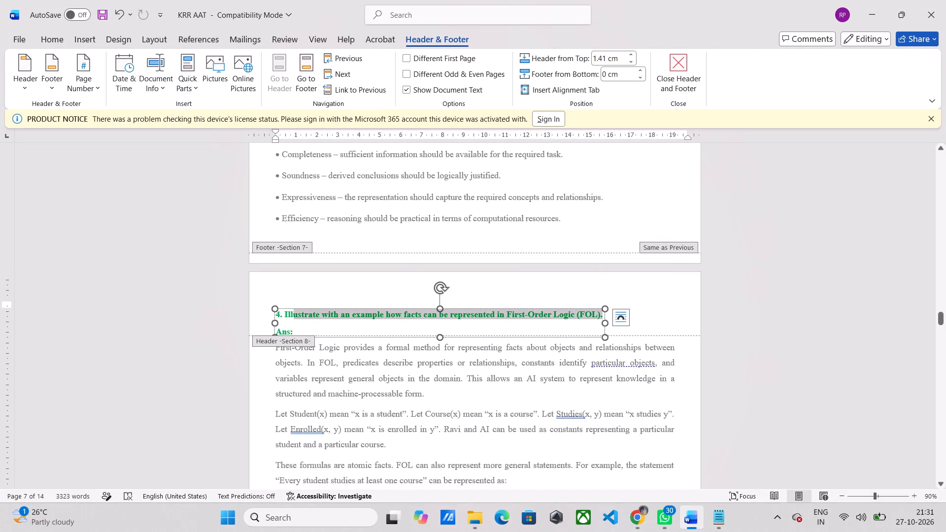
{"action": "left_click_drag", "start_coordinate": [309, 308], "coordinate": [318, 311]}
{"action": "key", "text": "BackSpace"}
{"action": "key", "text": "BackSpace"}
{"action": "key", "text": "BackSpace"}
{"action": "key", "text": "BackSpace"}
{"action": "key", "text": "BackSpace"}
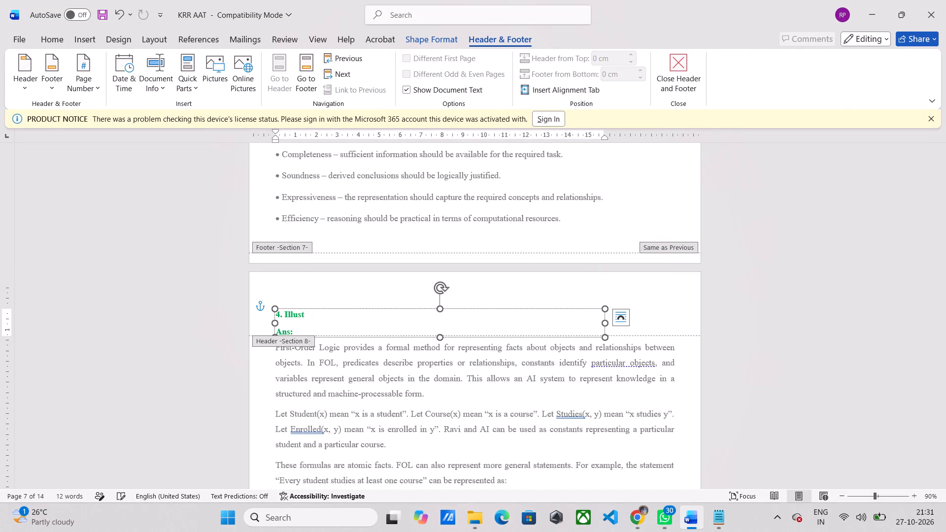
{"action": "key", "text": "BackSpace"}
{"action": "key", "text": "BackSpace"}
{"action": "key", "text": "BackSpace"}
{"action": "key", "text": "BackSpace"}
{"action": "key", "text": "BackSpace"}
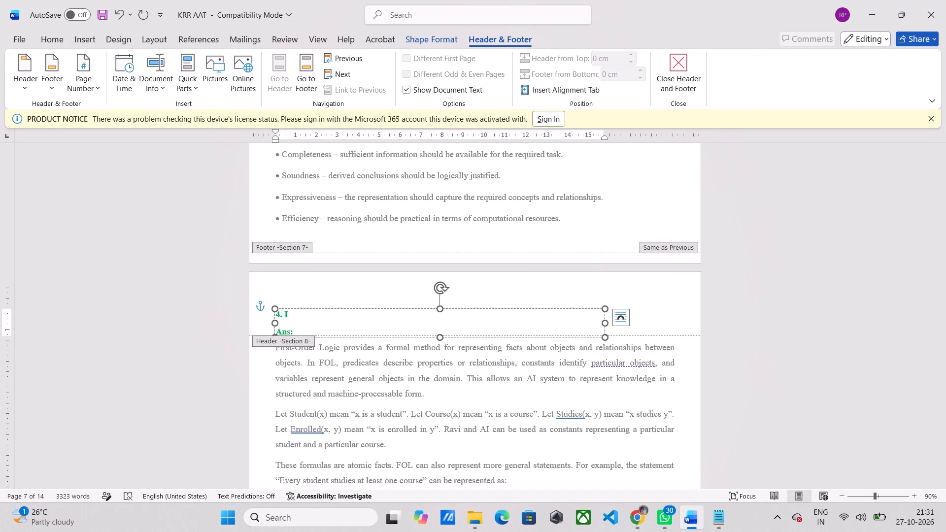
{"action": "key", "text": "ctrl+v"}
{"action": "left_click", "coordinate": [292, 315]}
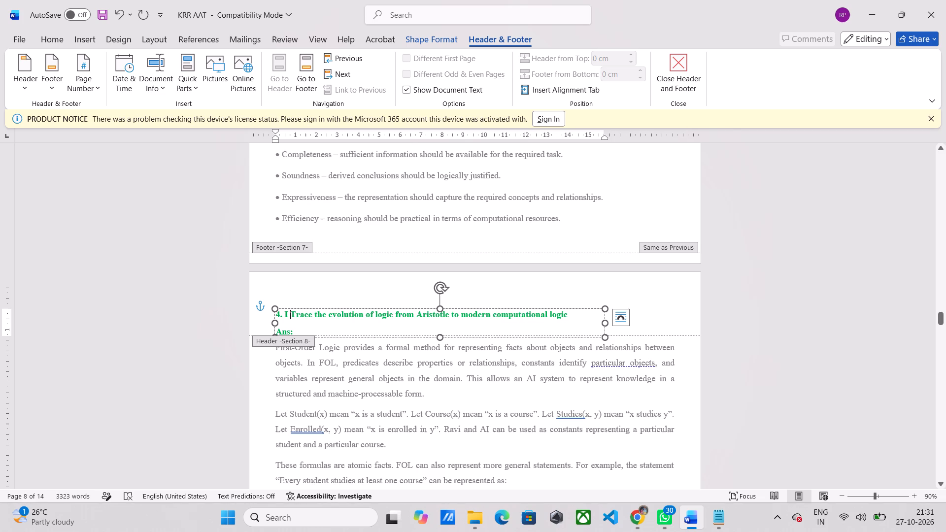
{"action": "key", "text": "BackSpace"}
{"action": "key", "text": "BackSpace"}
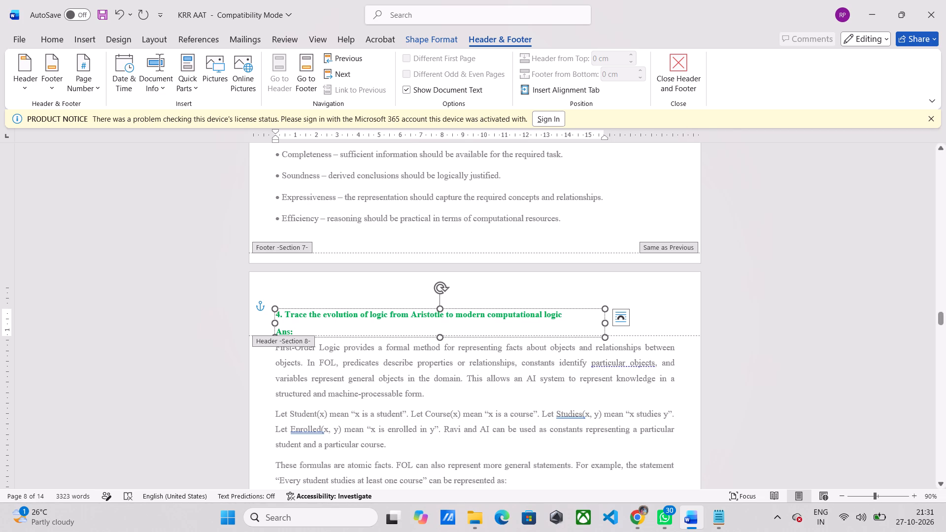
{"action": "key", "text": "Escape"}
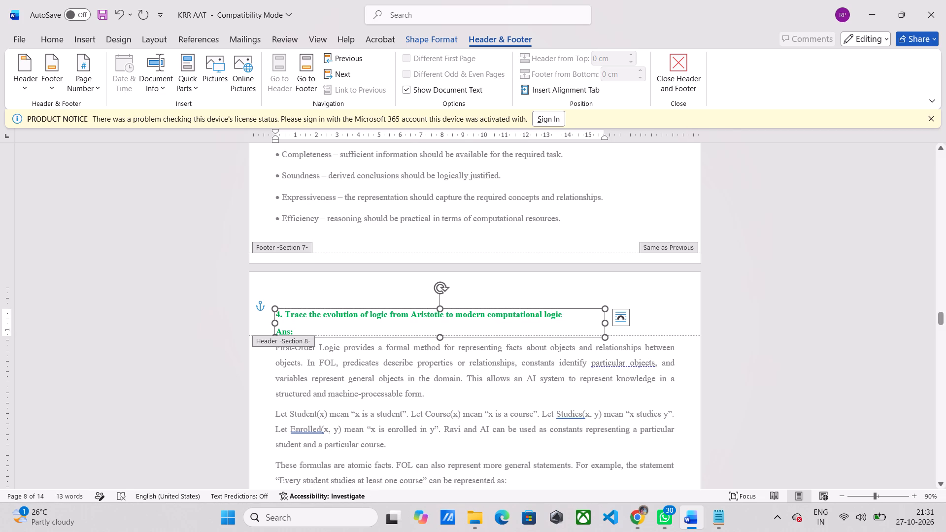
{"action": "left_click", "coordinate": [109, 300]}
{"action": "key", "text": "Escape"}
Review the answers and headings from question 4 through question 10 to the end of the document.
{"action": "scroll", "coordinate": [109, 300], "scroll_direction": "down", "scroll_amount": 3}
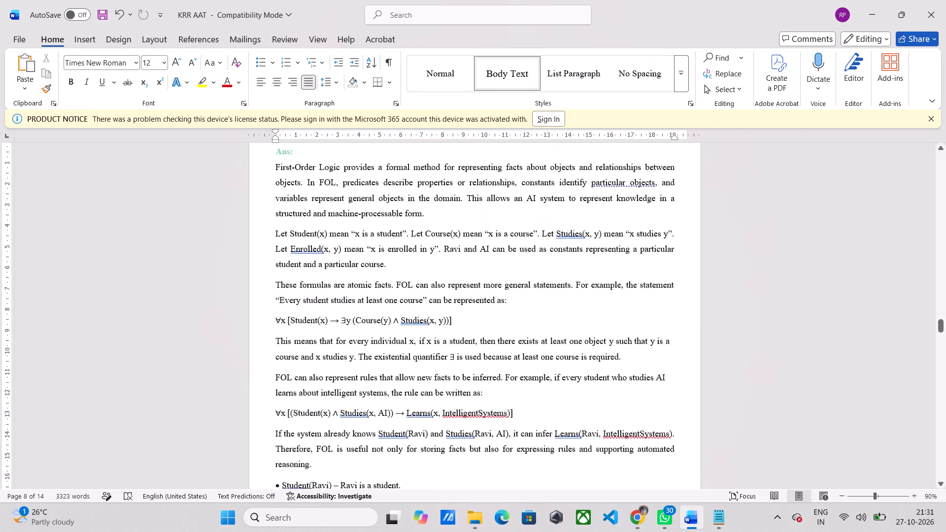
{"action": "scroll", "coordinate": [109, 300], "scroll_direction": "down", "scroll_amount": 3}
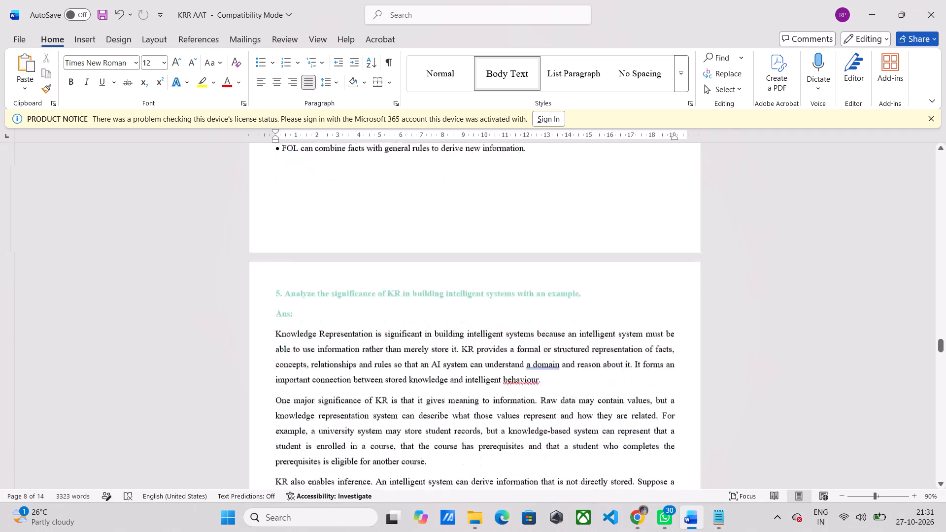
{"action": "scroll", "coordinate": [109, 300], "scroll_direction": "down", "scroll_amount": 5}
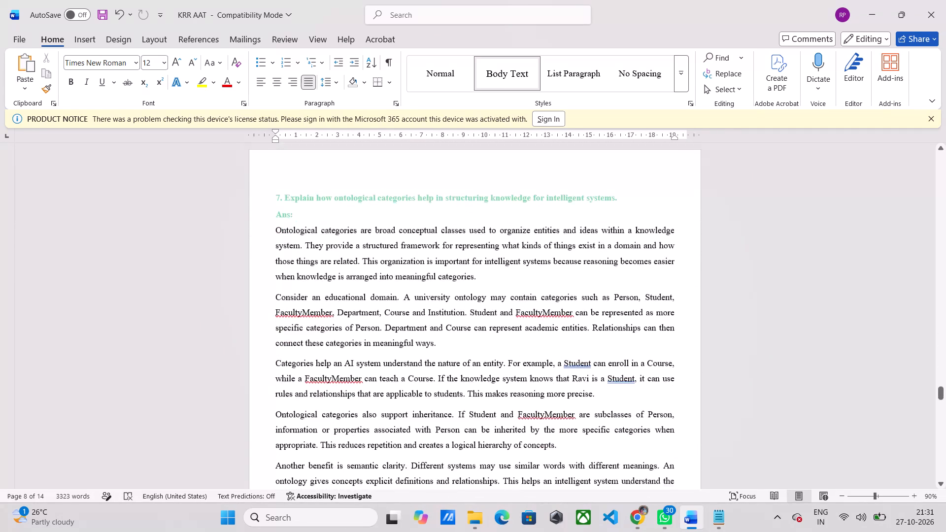
{"action": "scroll", "coordinate": [109, 300], "scroll_direction": "down", "scroll_amount": 10}
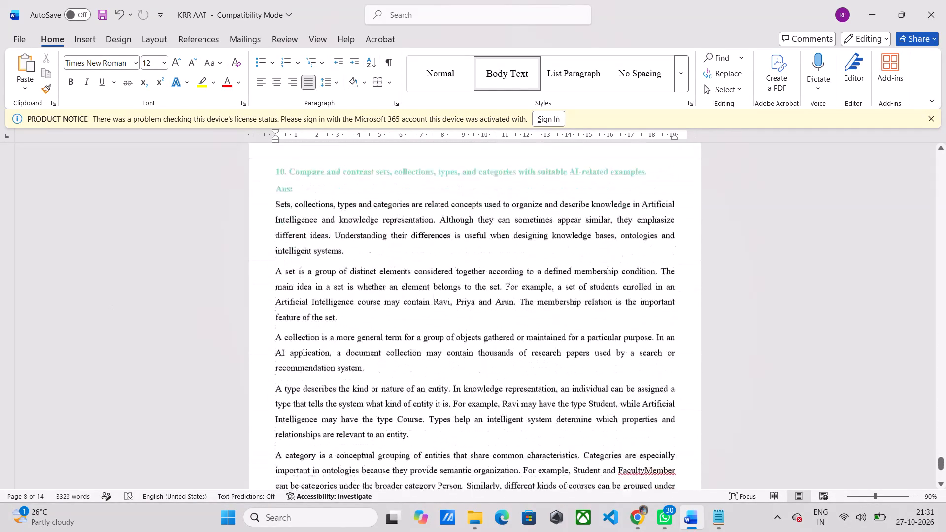
{"action": "scroll", "coordinate": [109, 300], "scroll_direction": "down", "scroll_amount": 5}
{"action": "scroll", "coordinate": [109, 300], "scroll_direction": "down", "scroll_amount": 3, "text": "ctrl"}
{"action": "scroll", "coordinate": [109, 300], "scroll_direction": "up", "scroll_amount": 2}
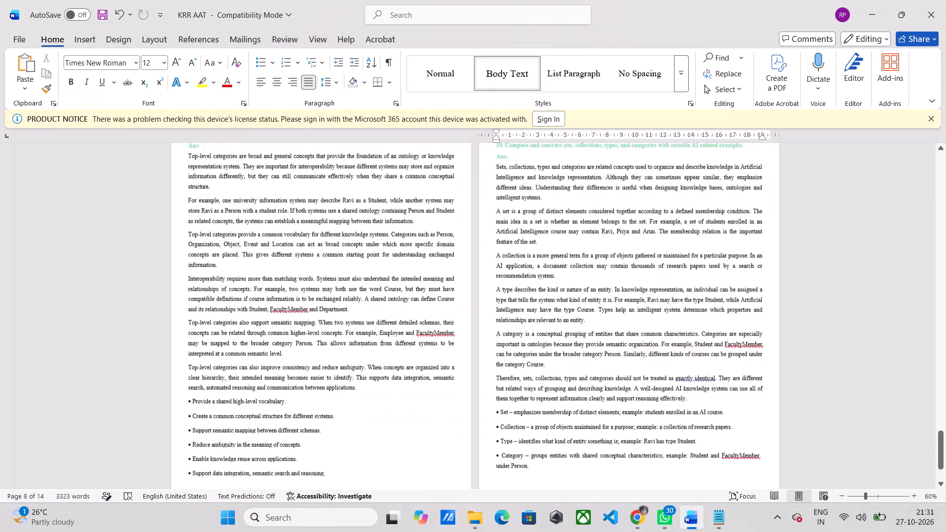
{"action": "scroll", "coordinate": [109, 300], "scroll_direction": "up", "scroll_amount": 1}
{"action": "scroll", "coordinate": [109, 300], "scroll_direction": "down", "scroll_amount": 1, "text": "ctrl"}
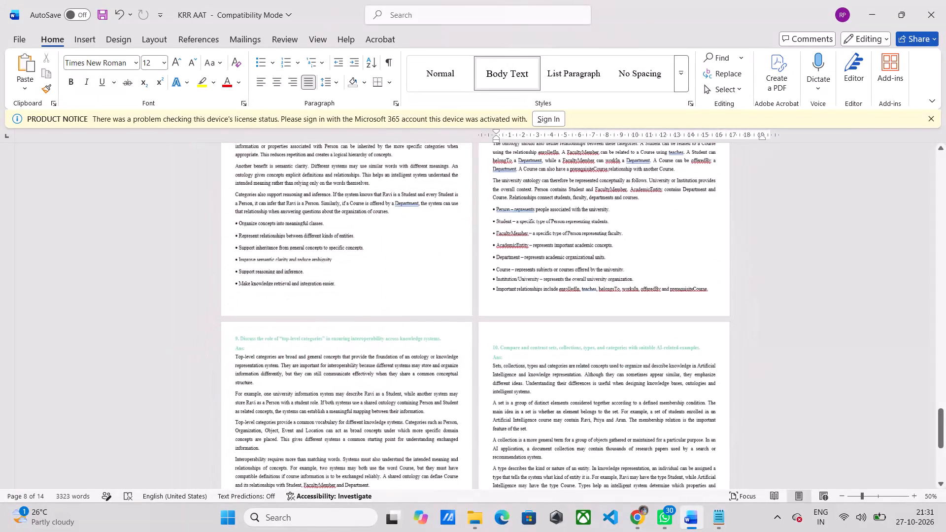
Review the document from its beginning: the iThenticate report pages, the title page with the student details table, and question 1's heading.
{"action": "scroll", "coordinate": [109, 300], "scroll_direction": "up", "scroll_amount": 12}
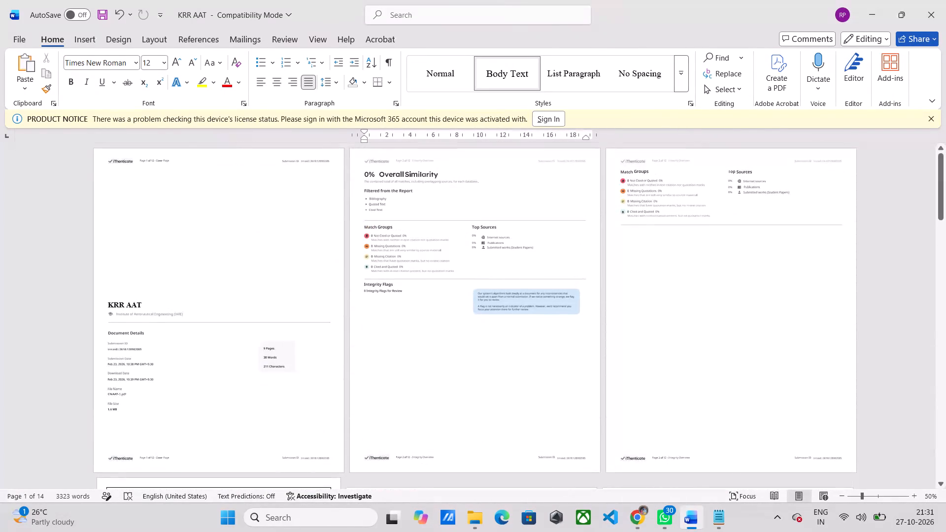
{"action": "scroll", "coordinate": [199, 264], "scroll_direction": "up", "scroll_amount": 6, "text": "ctrl"}
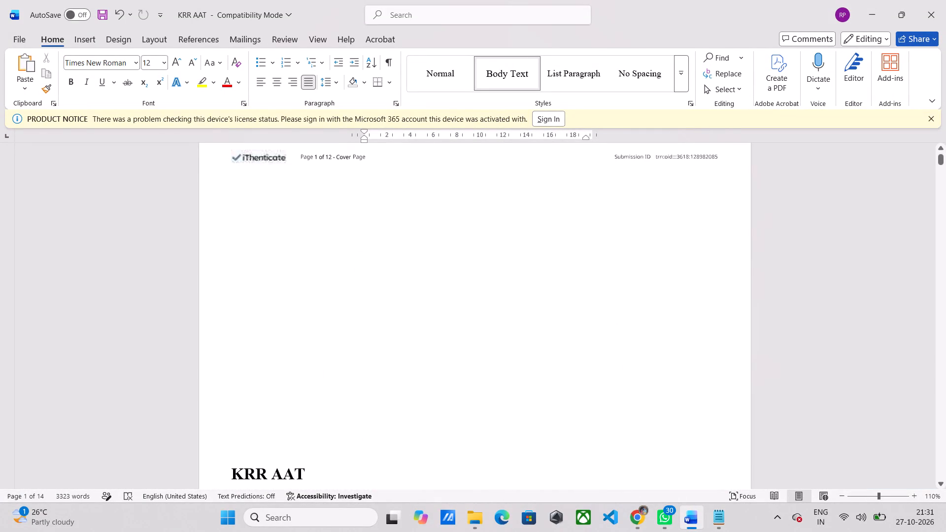
{"action": "scroll", "coordinate": [199, 264], "scroll_direction": "down", "scroll_amount": 2}
{"action": "scroll", "coordinate": [199, 264], "scroll_direction": "down", "scroll_amount": 2, "text": "ctrl"}
{"action": "scroll", "coordinate": [199, 264], "scroll_direction": "down", "scroll_amount": 2}
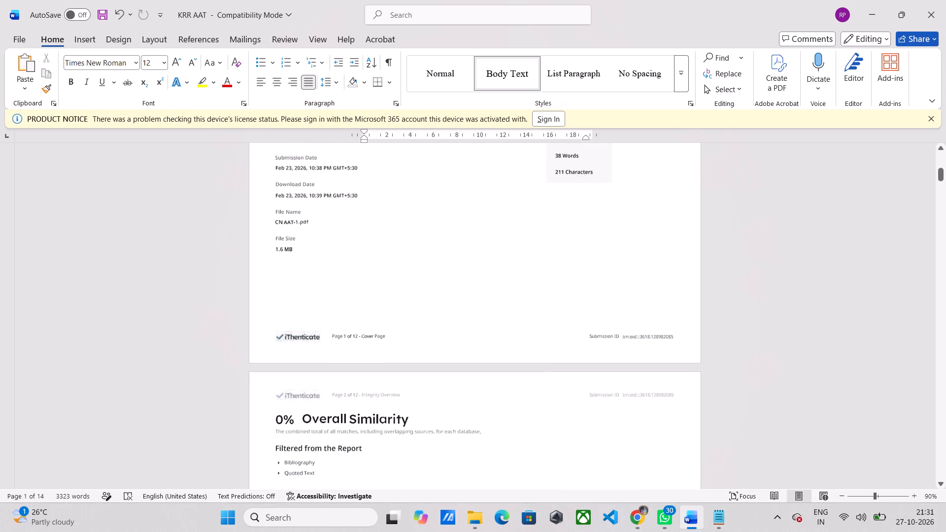
{"action": "scroll", "coordinate": [199, 264], "scroll_direction": "down", "scroll_amount": 2}
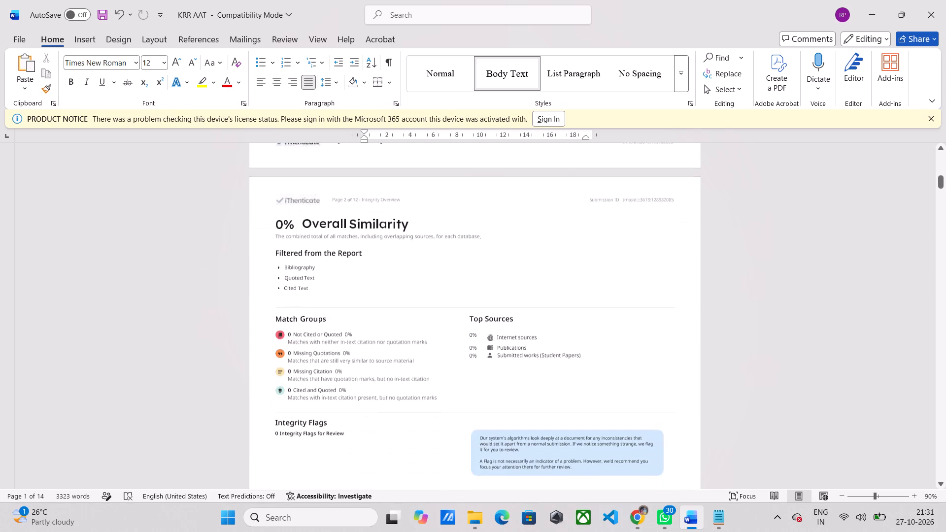
{"action": "scroll", "coordinate": [199, 264], "scroll_direction": "down", "scroll_amount": 4}
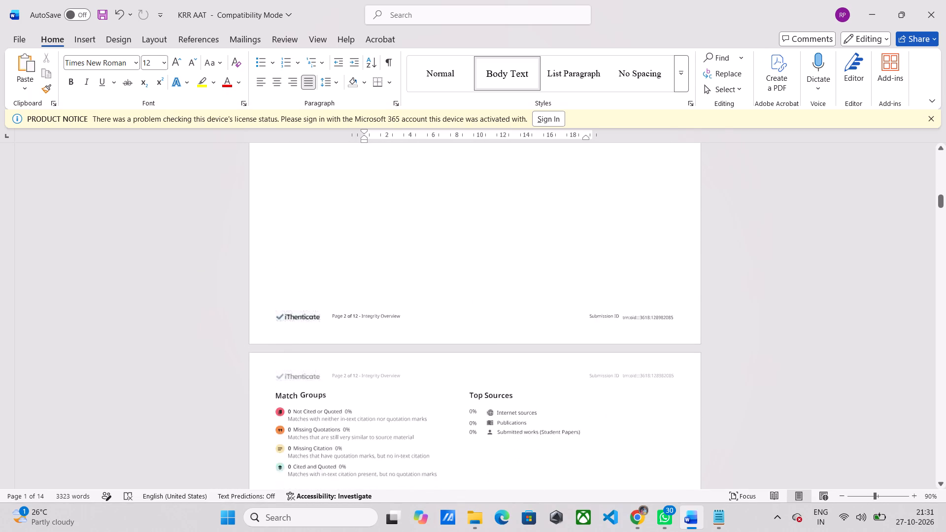
{"action": "scroll", "coordinate": [199, 264], "scroll_direction": "down", "scroll_amount": 1}
{"action": "scroll", "coordinate": [199, 264], "scroll_direction": "up", "scroll_amount": 1}
{"action": "scroll", "coordinate": [199, 264], "scroll_direction": "down", "scroll_amount": 2}
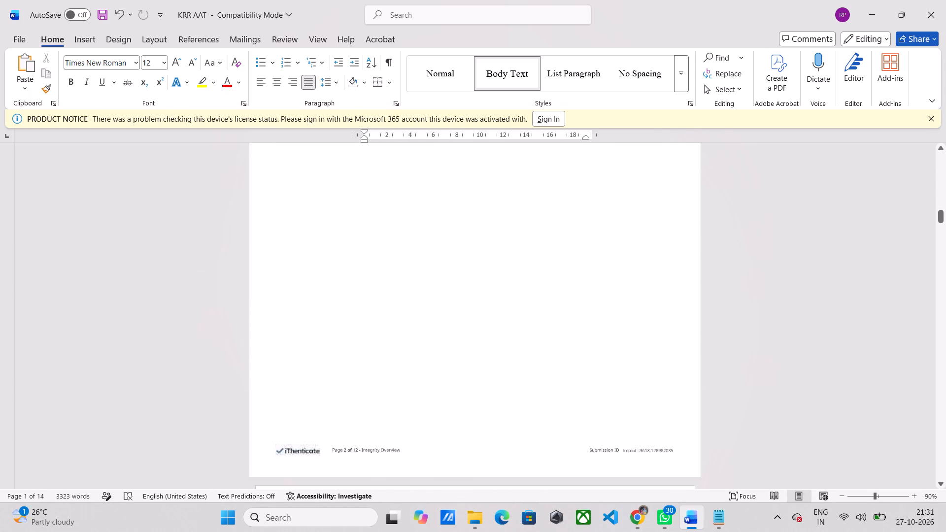
{"action": "scroll", "coordinate": [199, 264], "scroll_direction": "down", "scroll_amount": 2}
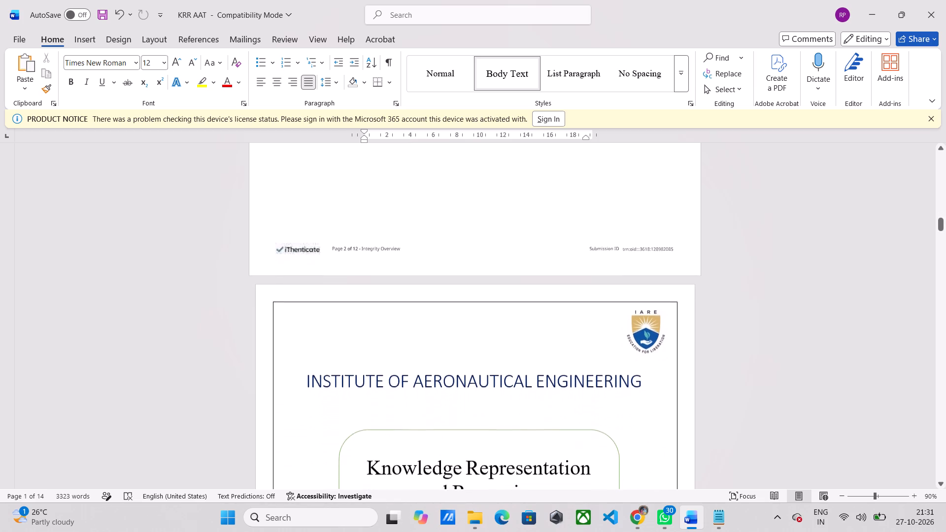
{"action": "scroll", "coordinate": [199, 264], "scroll_direction": "down", "scroll_amount": 2}
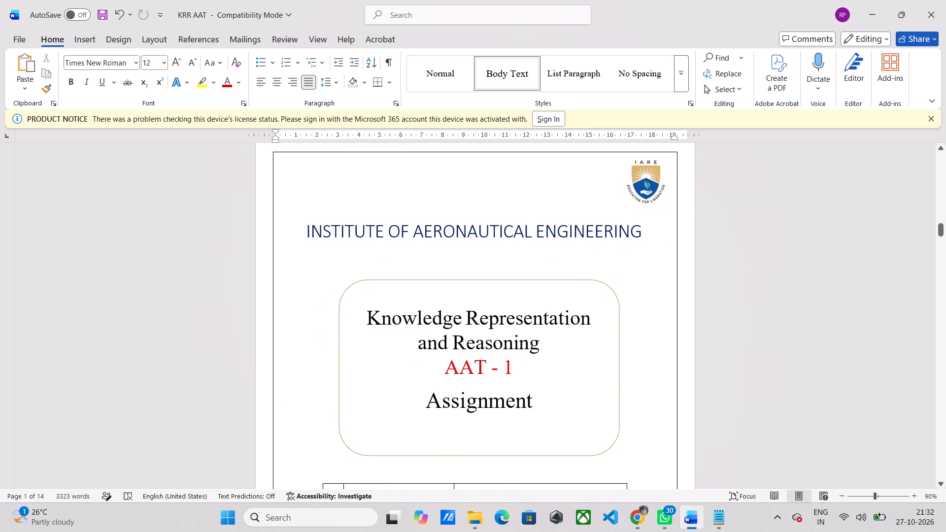
{"action": "scroll", "coordinate": [199, 264], "scroll_direction": "down", "scroll_amount": 3}
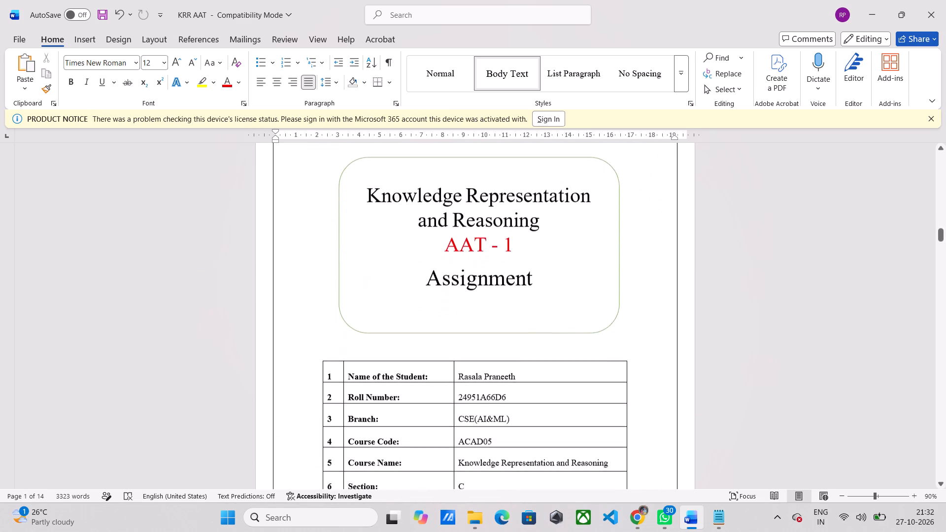
{"action": "scroll", "coordinate": [199, 264], "scroll_direction": "down", "scroll_amount": 4}
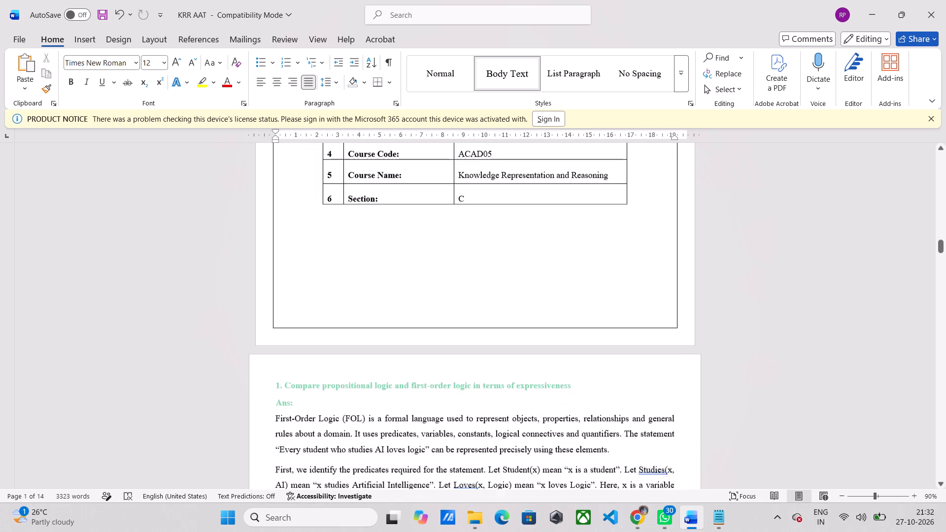
{"action": "scroll", "coordinate": [199, 264], "scroll_direction": "down", "scroll_amount": 1}
{"action": "scroll", "coordinate": [199, 264], "scroll_direction": "up", "scroll_amount": 10}
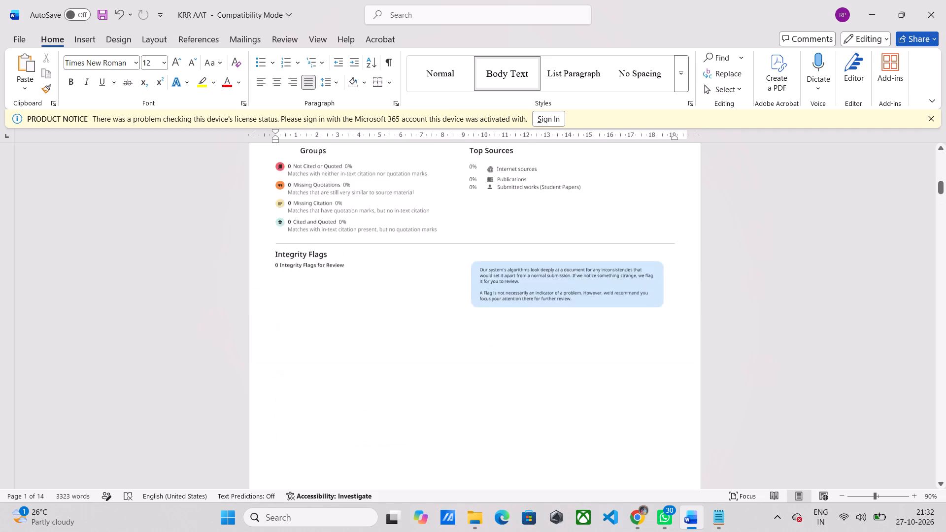
{"action": "scroll", "coordinate": [199, 264], "scroll_direction": "up", "scroll_amount": 6}
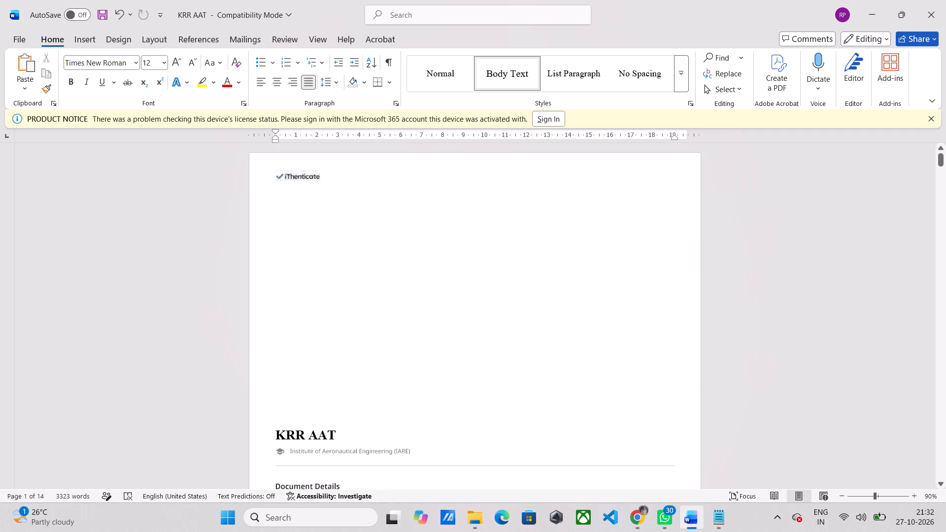
{"action": "scroll", "coordinate": [199, 264], "scroll_direction": "up", "scroll_amount": 9}
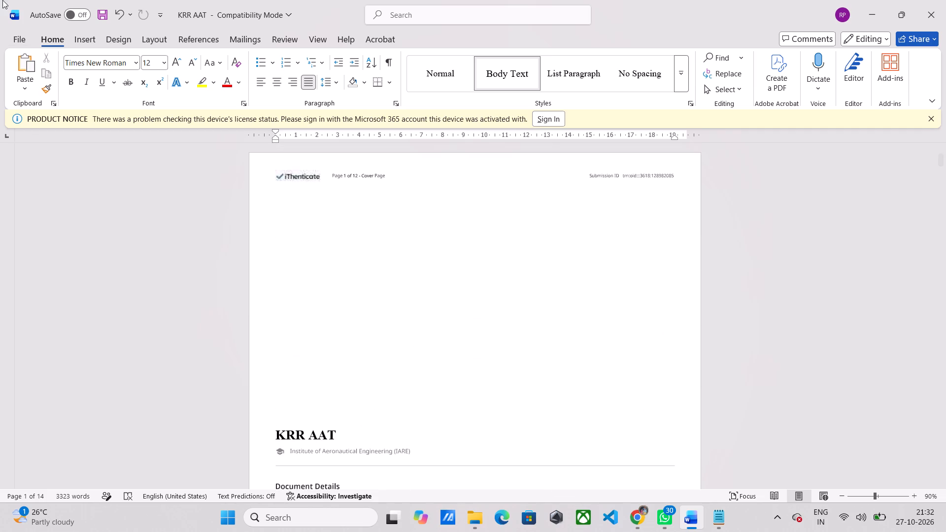
Begin saving a copy of the KRR AAT document with PDF (*.pdf) as the file type.
{"action": "left_click", "coordinate": [18, 38]}
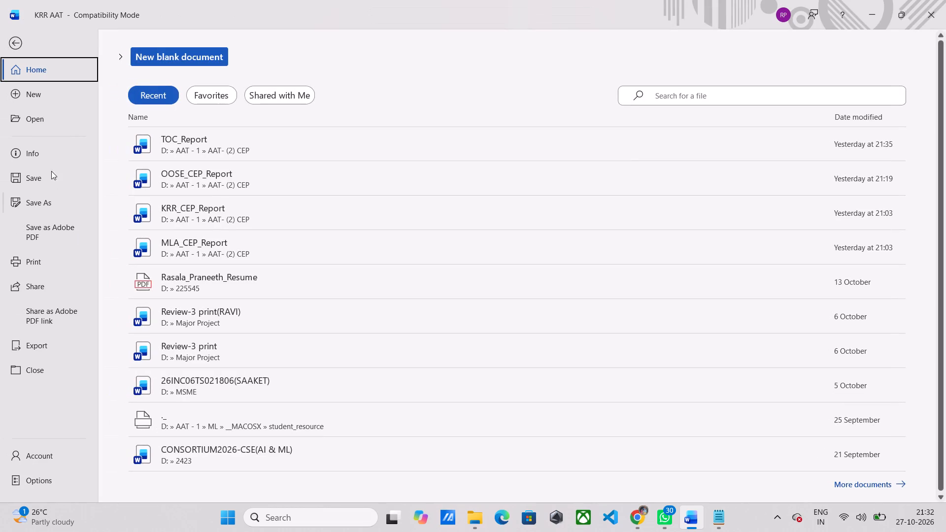
{"action": "left_click", "coordinate": [48, 200]}
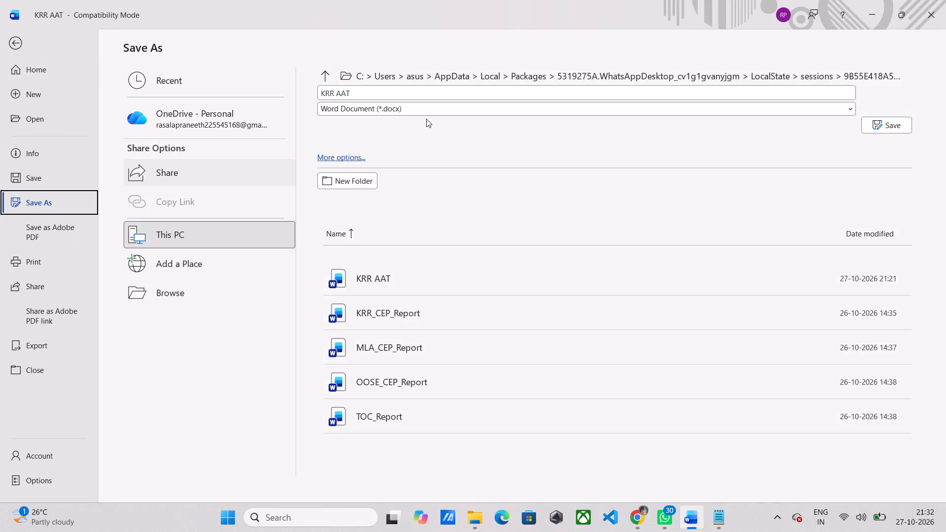
{"action": "left_click", "coordinate": [400, 106]}
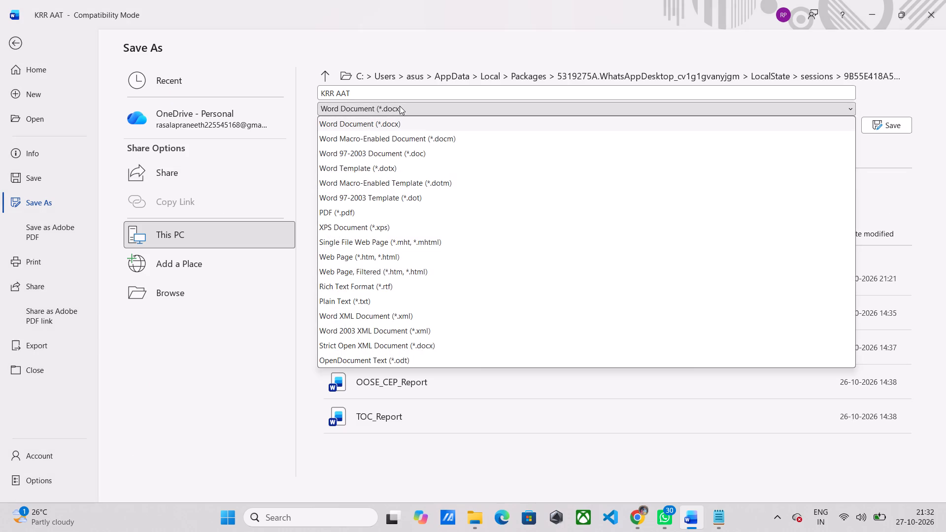
{"action": "left_click", "coordinate": [400, 106]}
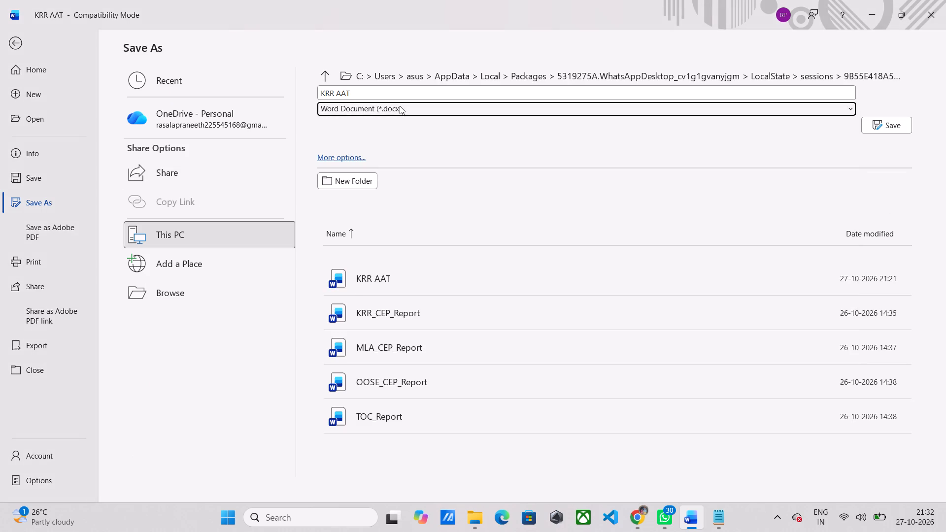
{"action": "left_click", "coordinate": [400, 106]}
{"action": "left_click", "coordinate": [352, 200]}
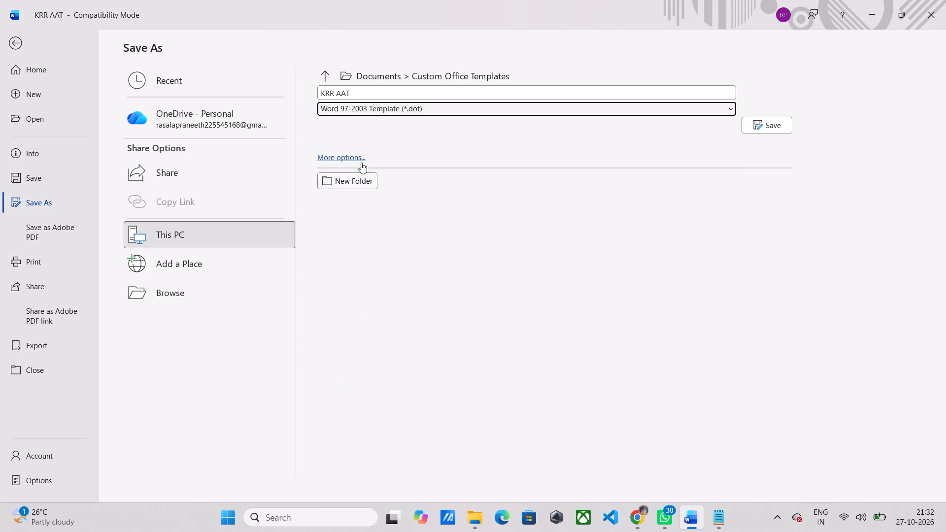
{"action": "left_click", "coordinate": [397, 112]}
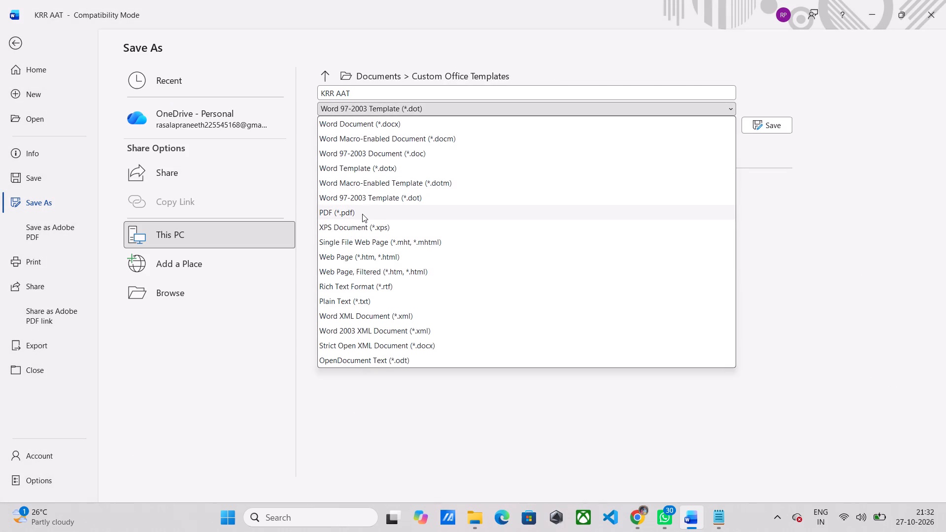
{"action": "left_click", "coordinate": [362, 214]}
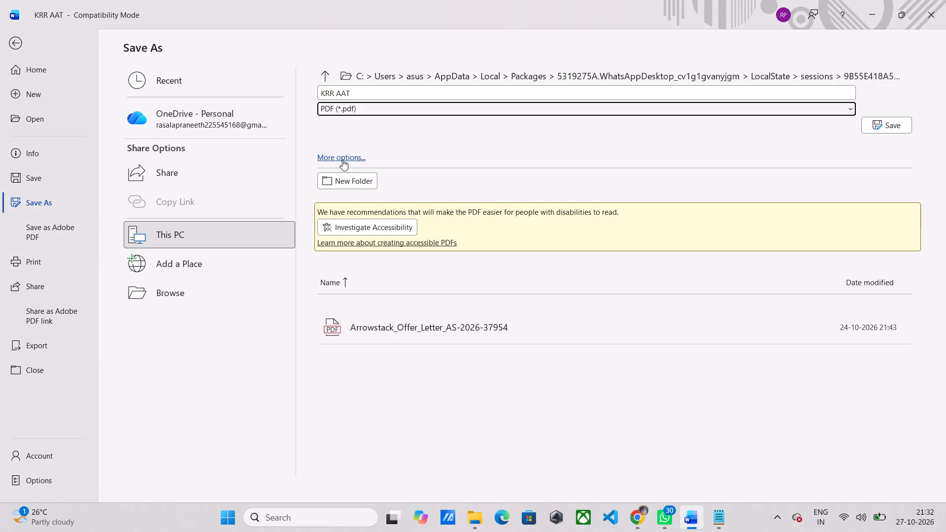
Save the PDF as "KRR AAT - (Q)" in the AAT- (2) CEP folder inside AAT - 1 on New Volume (D:).
{"action": "left_click", "coordinate": [341, 157]}
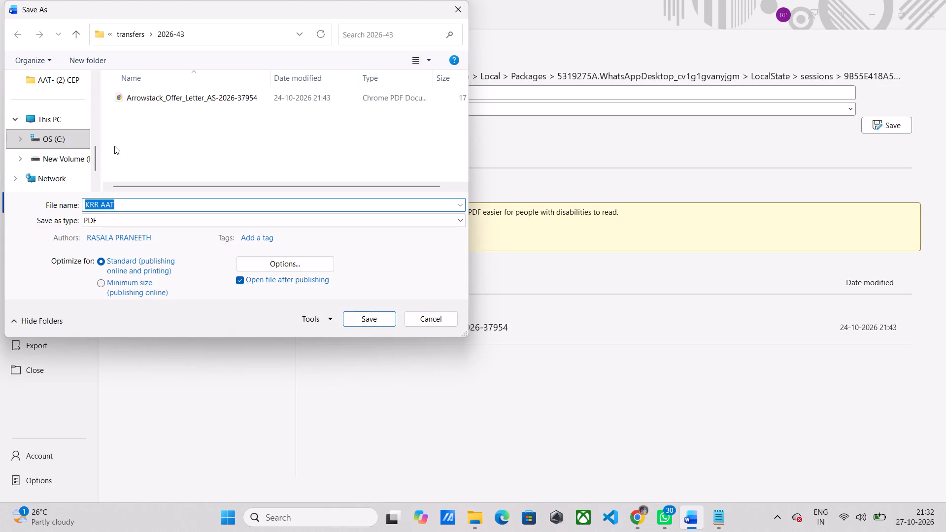
{"action": "left_click", "coordinate": [65, 155]}
{"action": "double_click", "coordinate": [154, 123]}
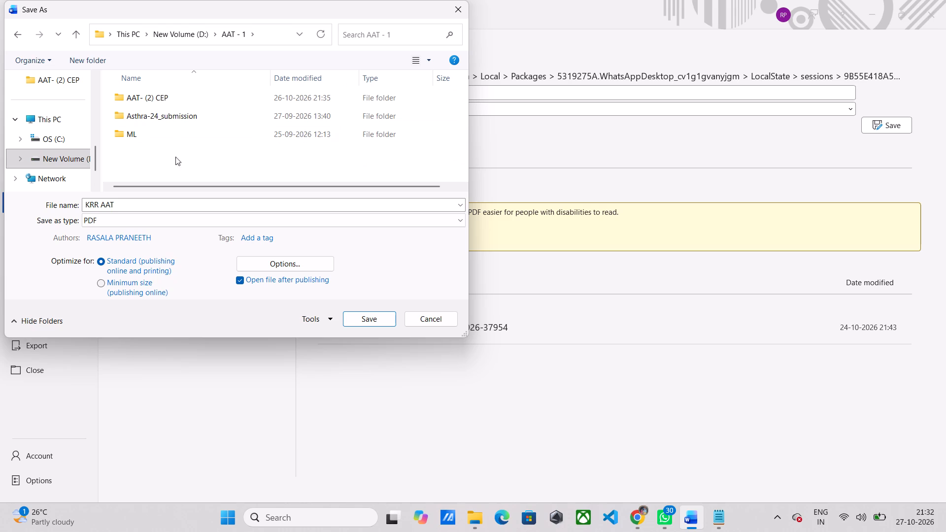
{"action": "double_click", "coordinate": [159, 98]}
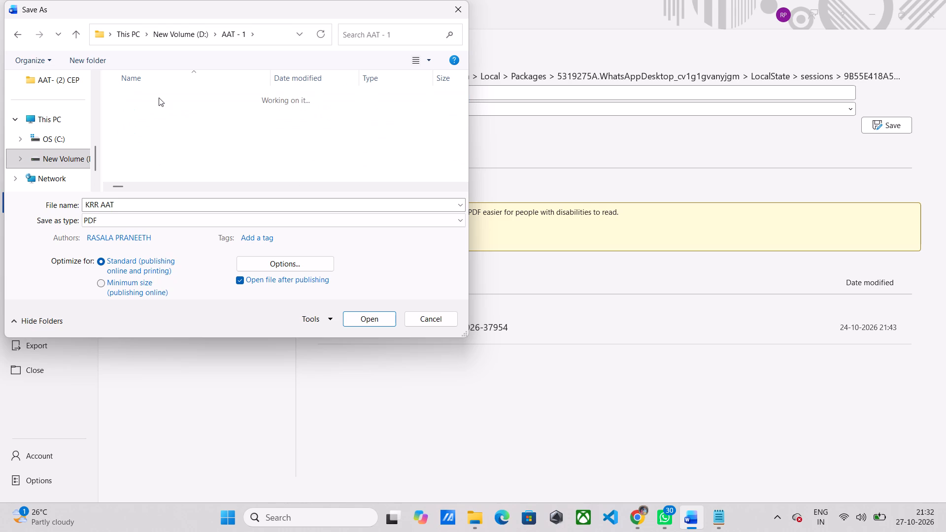
{"action": "left_click", "coordinate": [144, 204]}
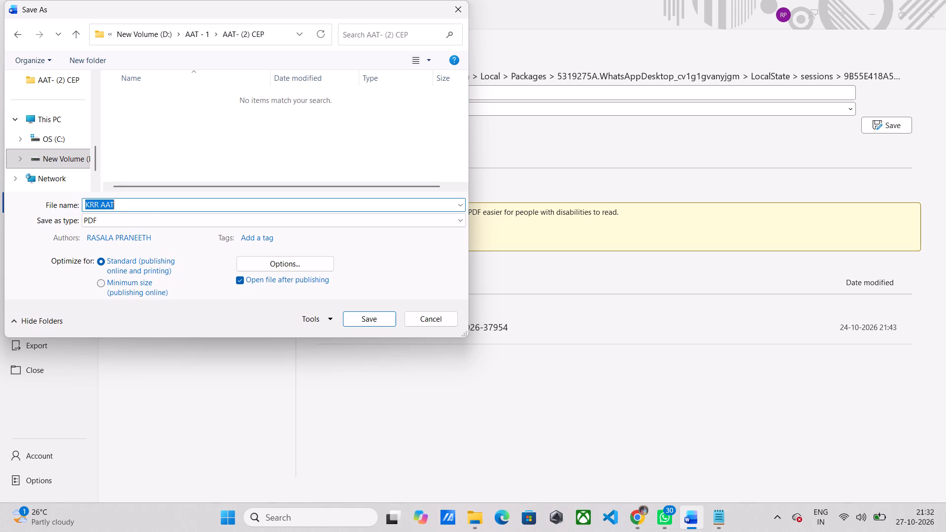
{"action": "left_click", "coordinate": [144, 204]}
{"action": "key", "text": "space"}
{"action": "type", "text": "-"}
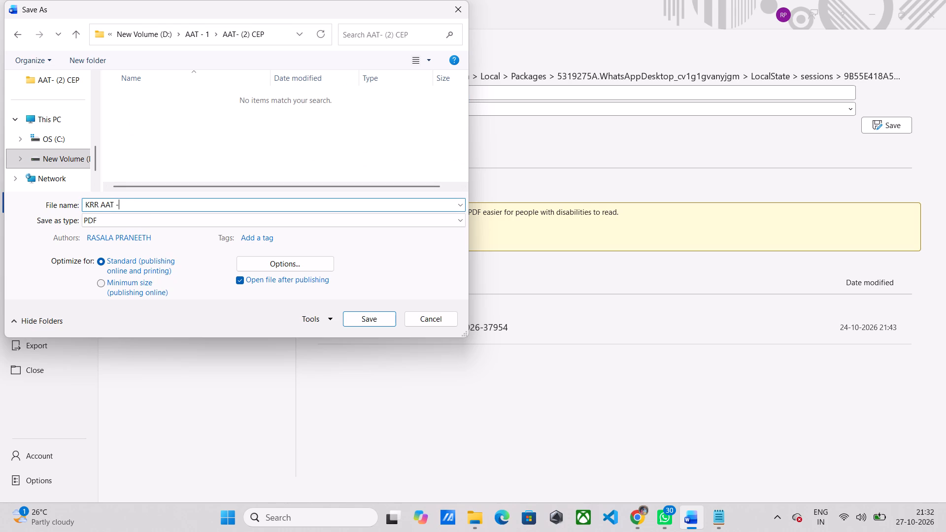
{"action": "key", "text": "space"}
{"action": "type", "text": "()"}
{"action": "key", "text": "Left"}
{"action": "key", "text": "q"}
{"action": "key", "text": "Return"}
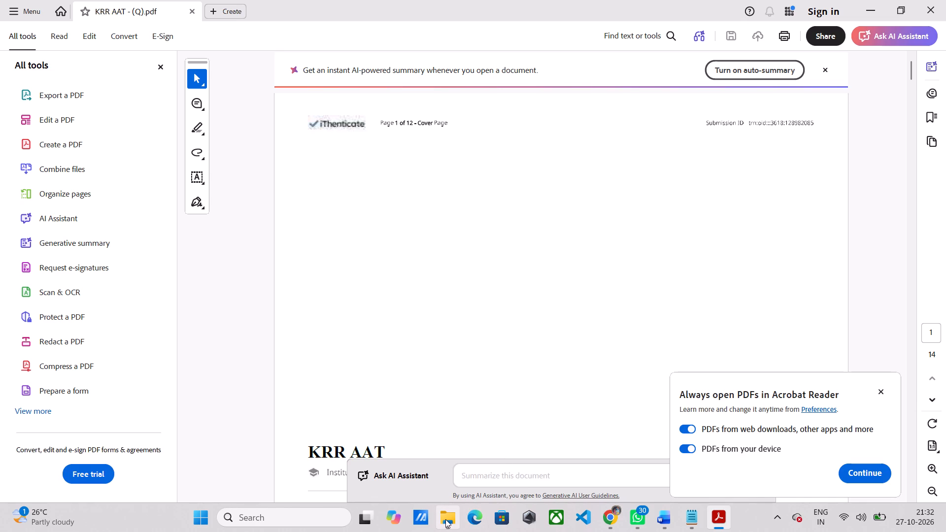
Switch to File Explorer and locate the KRR AAT - (Q) PDF in New Volume (D:) > AAT - 1 > AAT- (2) CEP.
{"action": "left_click", "coordinate": [456, 446]}
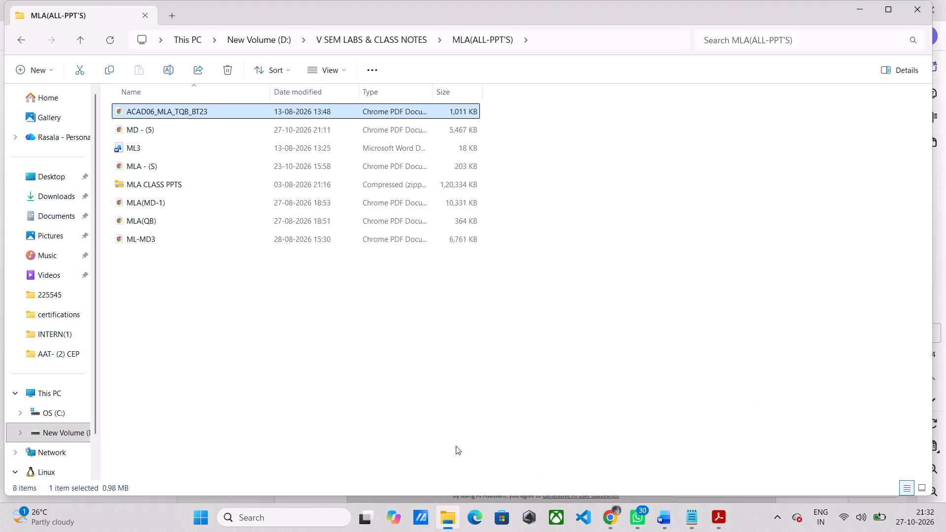
{"action": "left_click", "coordinate": [53, 431]}
{"action": "scroll", "coordinate": [143, 234], "scroll_direction": "up", "scroll_amount": 7}
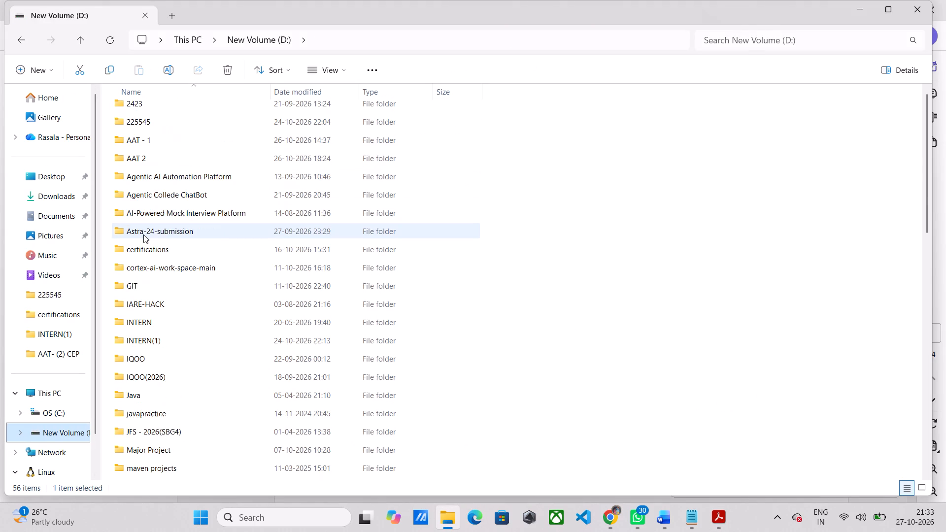
{"action": "double_click", "coordinate": [143, 151]}
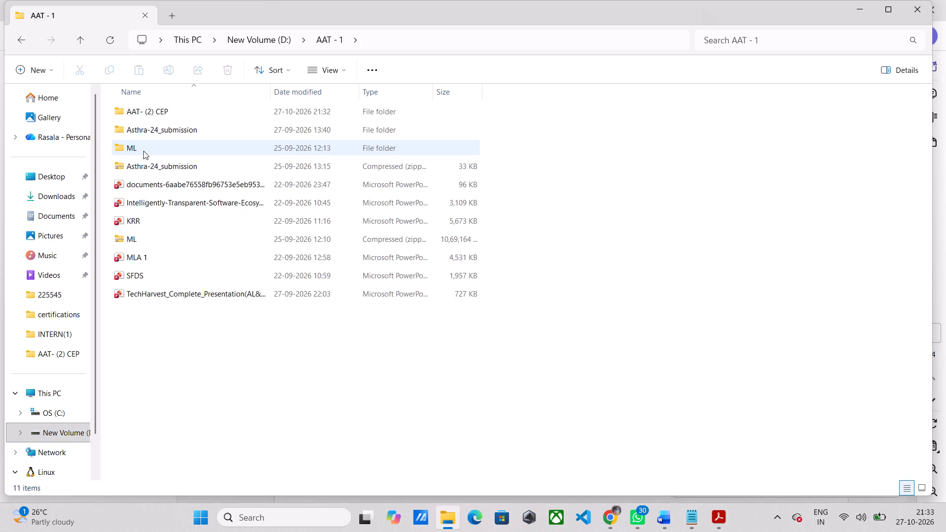
{"action": "double_click", "coordinate": [142, 108]}
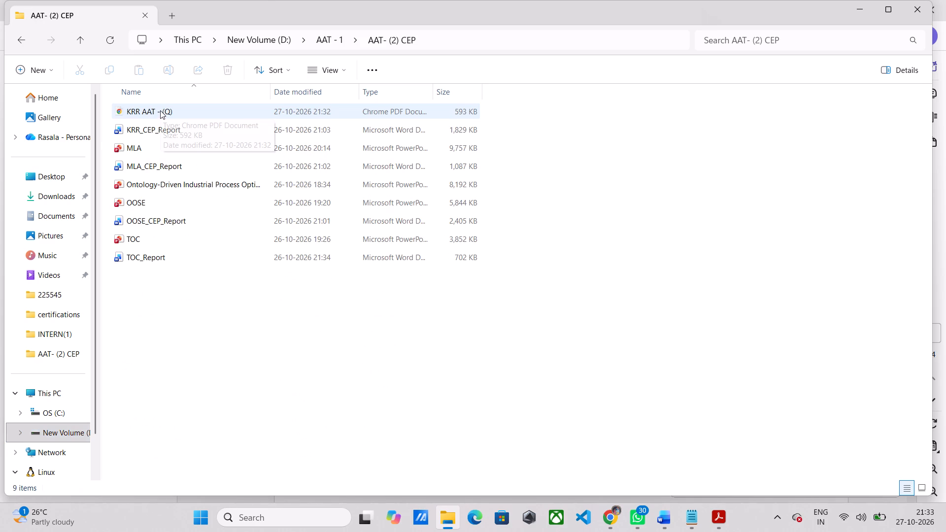
{"action": "left_click", "coordinate": [160, 110]}
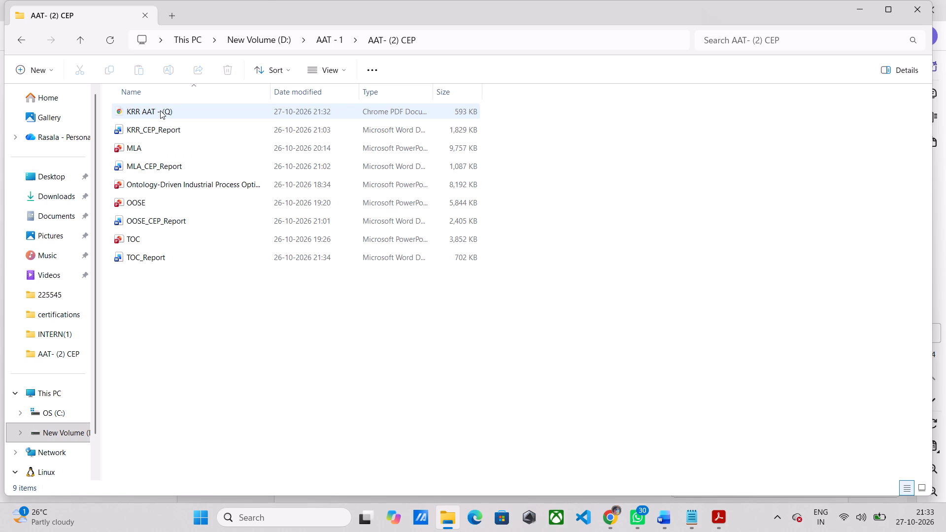
{"action": "left_click", "coordinate": [197, 69]}
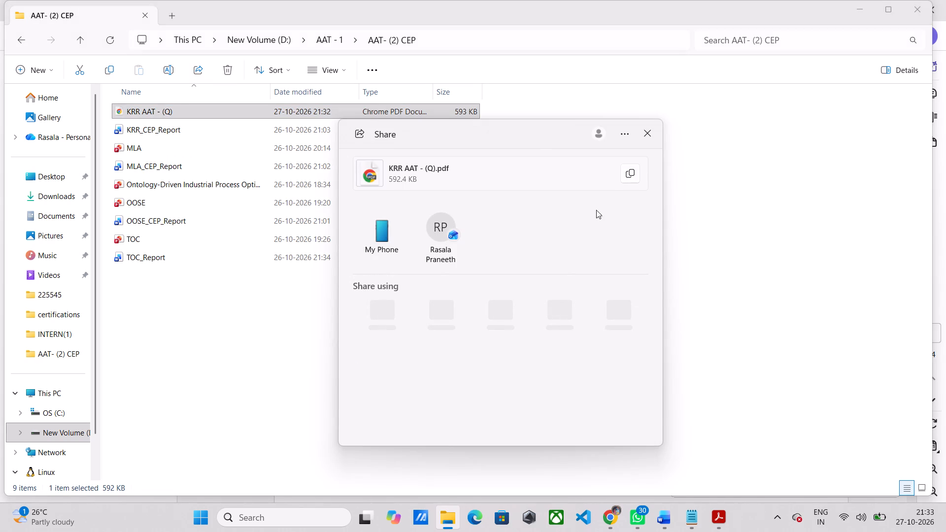
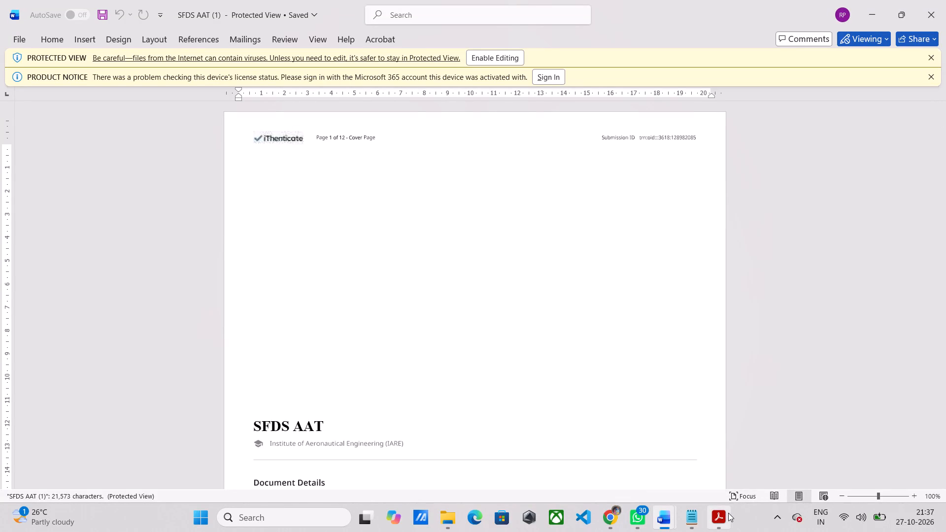
Close the open Adobe Acrobat window, keeping the SFDS AAT (1) document open in Word.
{"action": "left_click", "coordinate": [772, 409]}
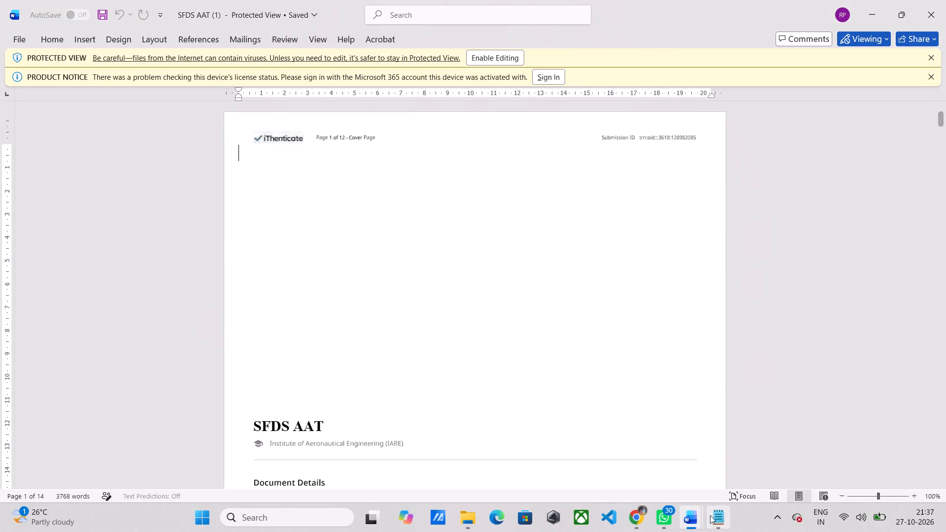
Switch to the SFDS AAT (1) document and look through its iThenticate report pages up to question 1's heading.
{"action": "left_click", "coordinate": [729, 449]}
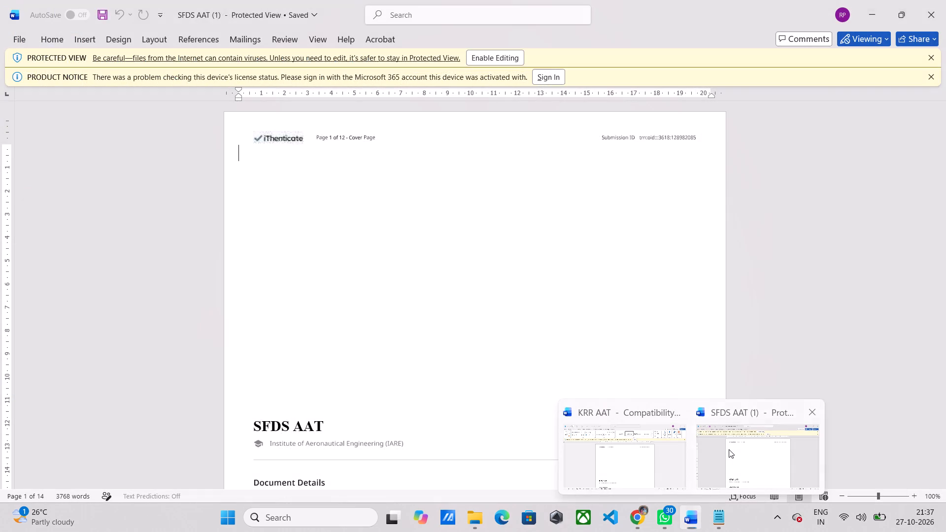
{"action": "scroll", "coordinate": [448, 308], "scroll_direction": "down", "scroll_amount": 2}
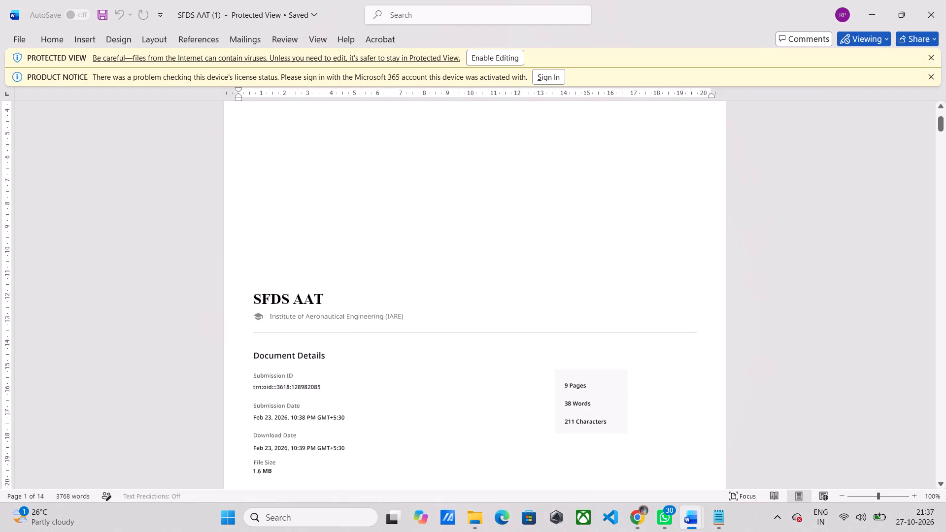
{"action": "scroll", "coordinate": [448, 308], "scroll_direction": "down", "scroll_amount": 6}
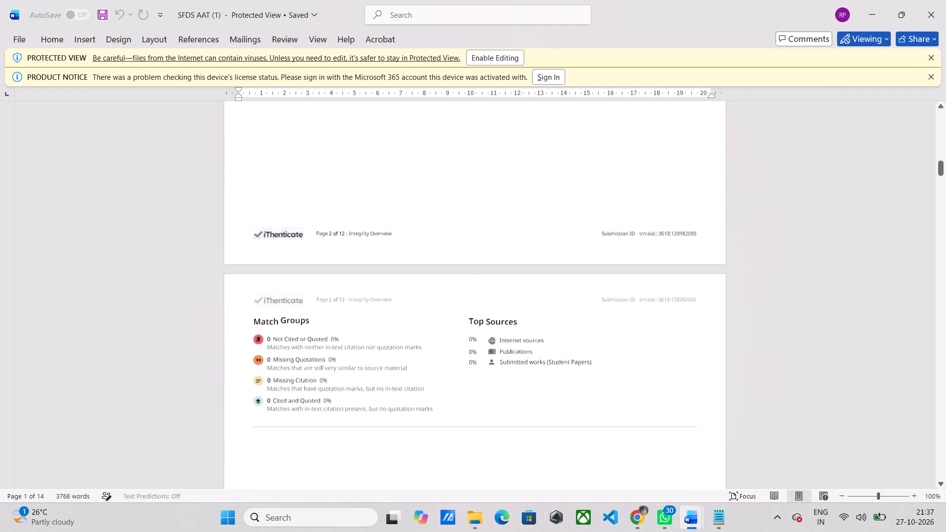
{"action": "scroll", "coordinate": [448, 308], "scroll_direction": "down", "scroll_amount": 4}
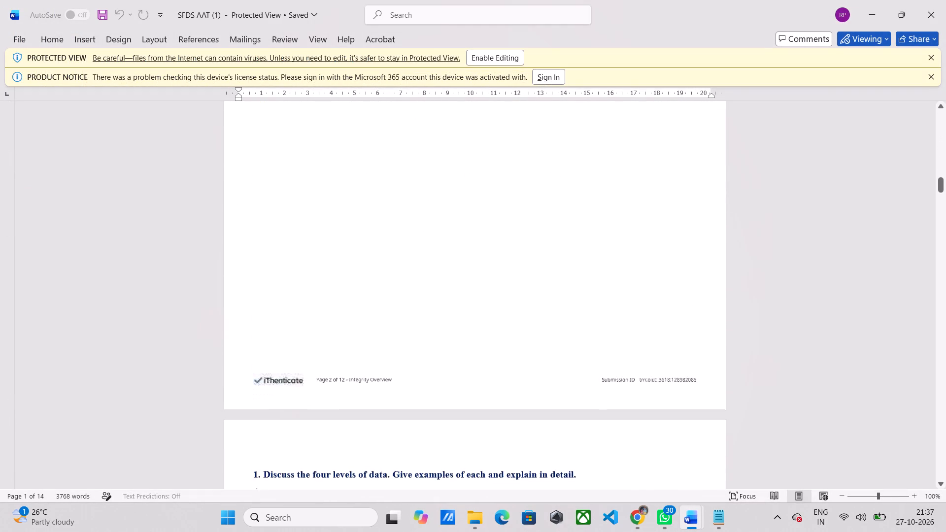
{"action": "scroll", "coordinate": [448, 308], "scroll_direction": "down", "scroll_amount": 1}
{"action": "right_click", "coordinate": [448, 308]}
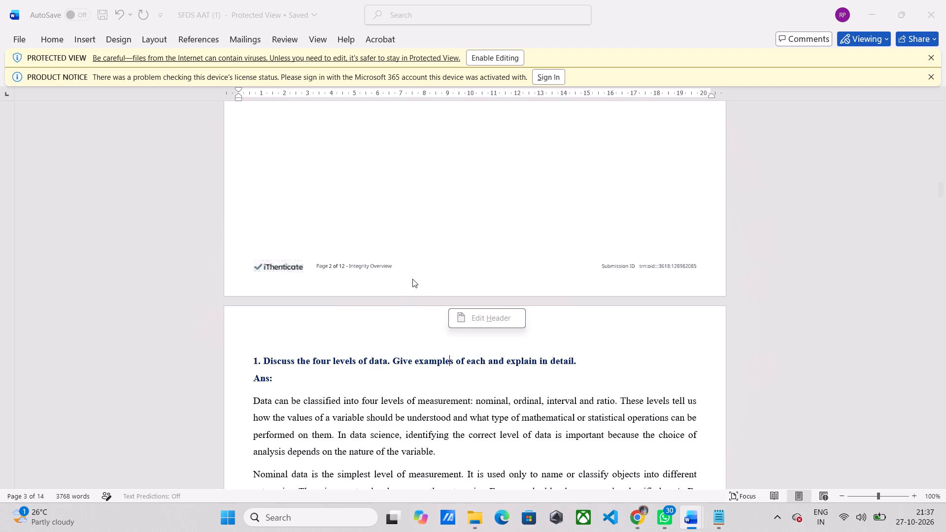
{"action": "left_click", "coordinate": [427, 260]}
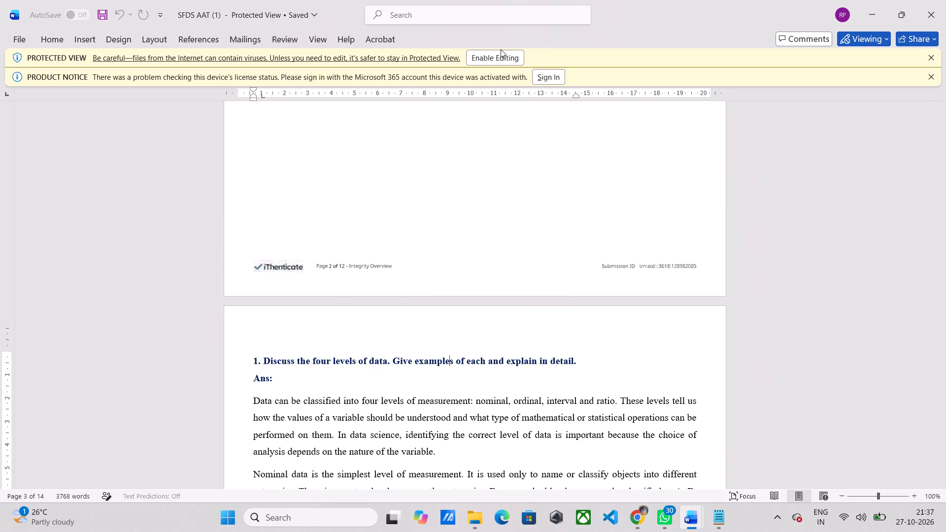
Enable editing of the SFDS AAT (1) document.
{"action": "left_click", "coordinate": [500, 51]}
Examine the editable SFDS AAT (1) document from its cover page through the integrity overview pages to question 1's heading.
{"action": "scroll", "coordinate": [466, 229], "scroll_direction": "down", "scroll_amount": 2}
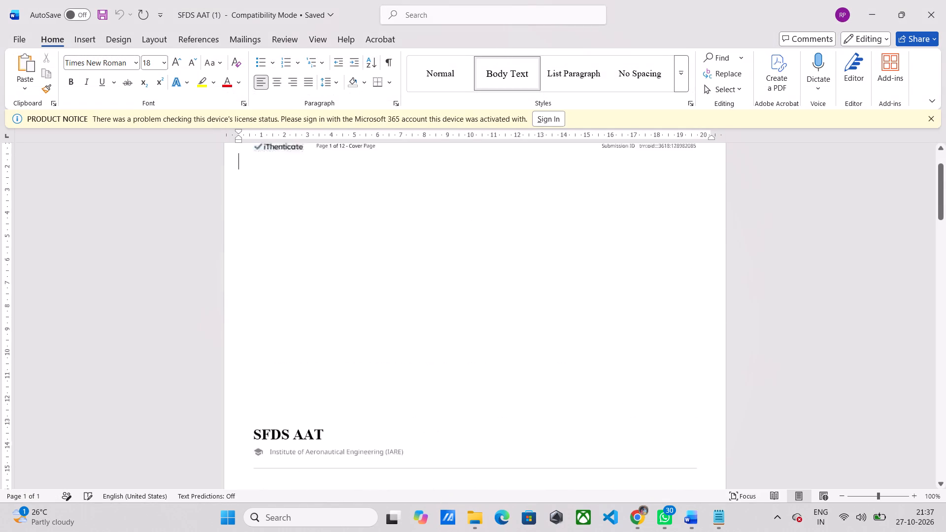
{"action": "scroll", "coordinate": [466, 229], "scroll_direction": "down", "scroll_amount": 6}
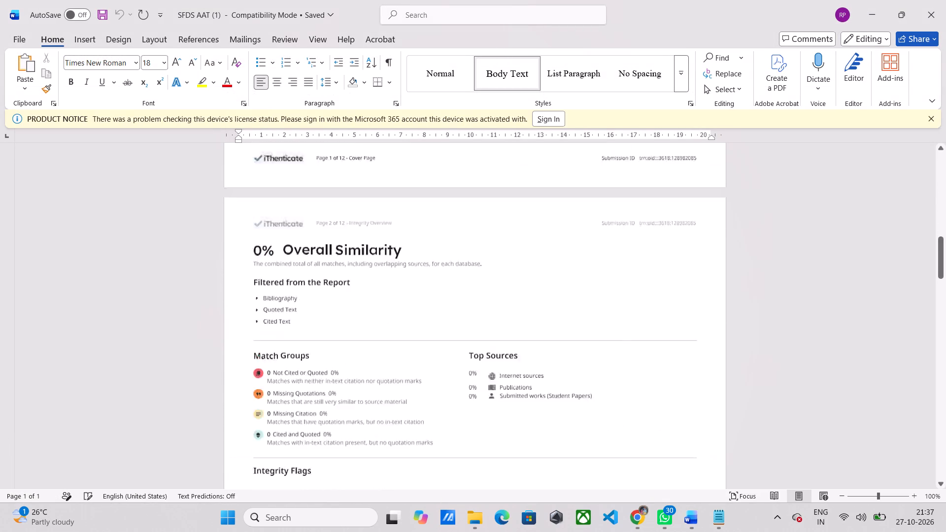
{"action": "scroll", "coordinate": [466, 229], "scroll_direction": "down", "scroll_amount": 1}
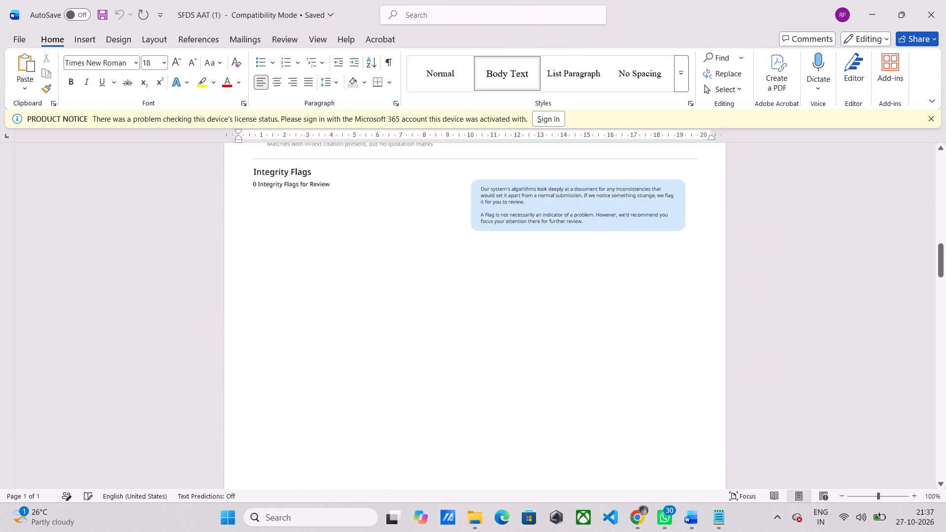
{"action": "left_click", "coordinate": [511, 210]}
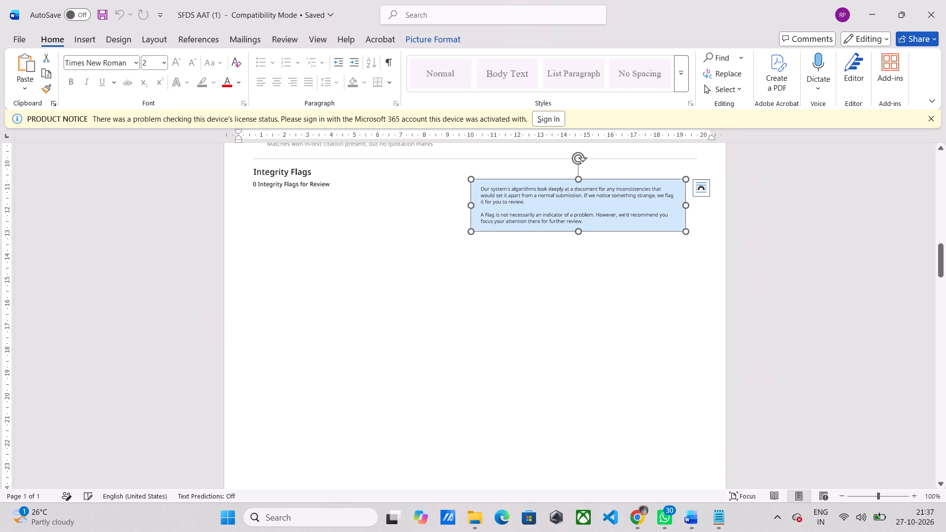
{"action": "left_click", "coordinate": [482, 297]}
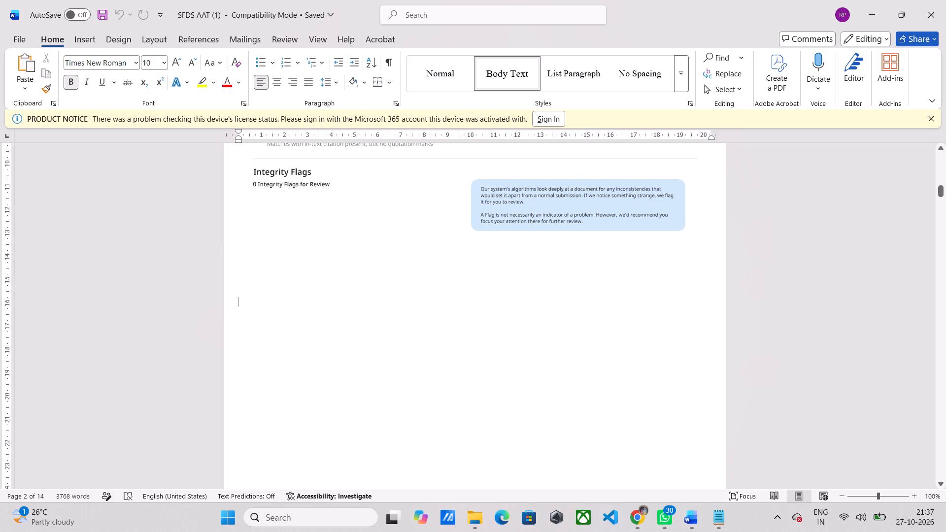
{"action": "scroll", "coordinate": [482, 297], "scroll_direction": "down", "scroll_amount": 5}
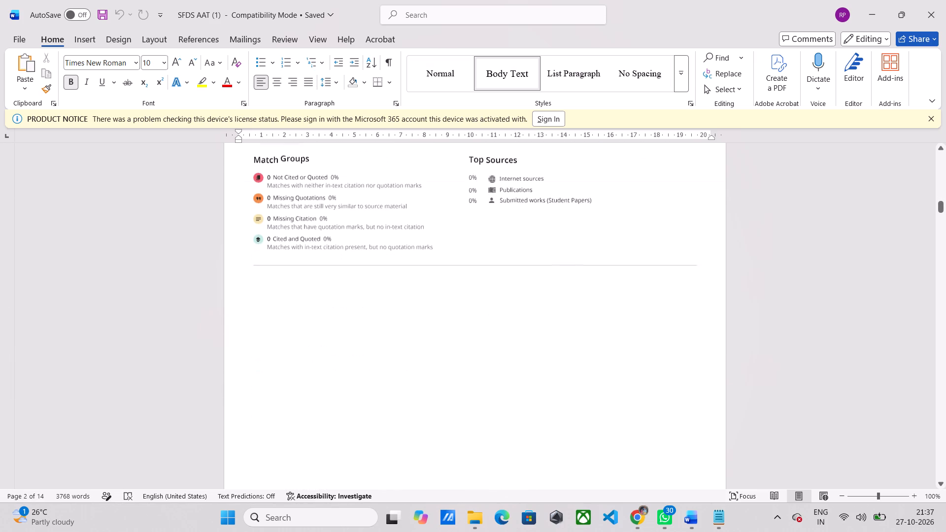
{"action": "scroll", "coordinate": [482, 297], "scroll_direction": "down", "scroll_amount": 1}
{"action": "scroll", "coordinate": [482, 297], "scroll_direction": "up", "scroll_amount": 1}
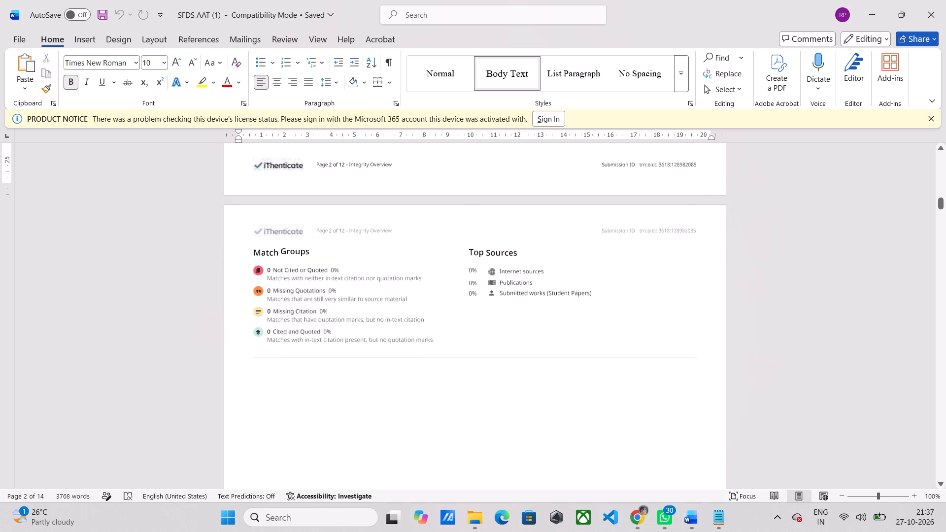
{"action": "scroll", "coordinate": [482, 297], "scroll_direction": "up", "scroll_amount": 1}
{"action": "left_click", "coordinate": [278, 249]}
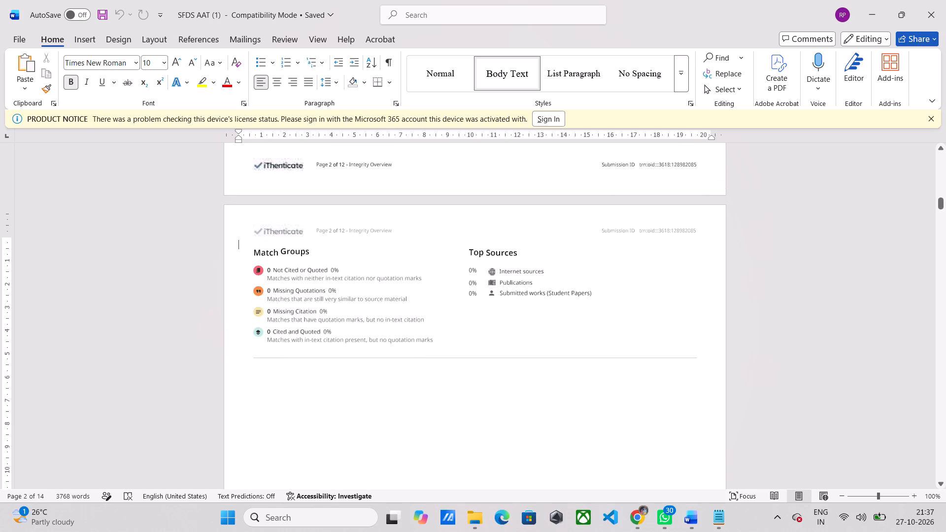
{"action": "scroll", "coordinate": [340, 301], "scroll_direction": "down", "scroll_amount": 2}
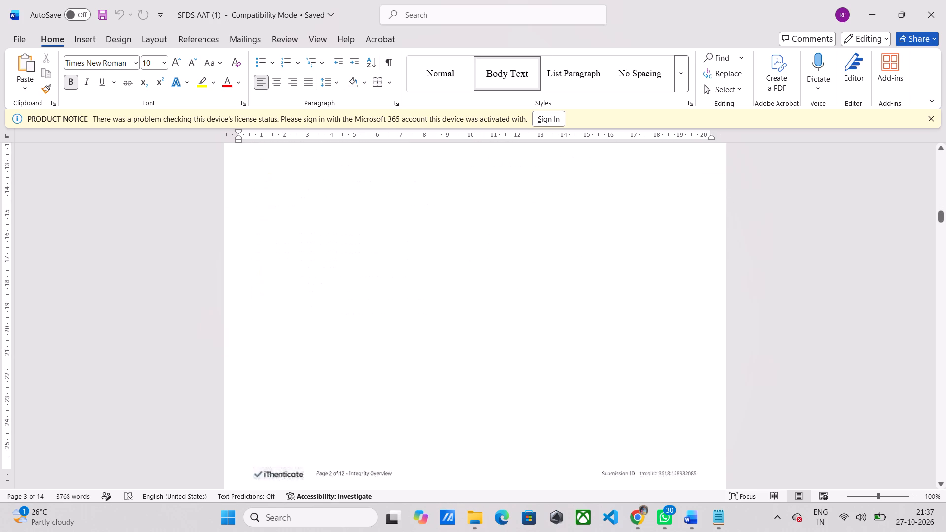
{"action": "scroll", "coordinate": [340, 301], "scroll_direction": "down", "scroll_amount": 1}
{"action": "left_click", "coordinate": [515, 281]}
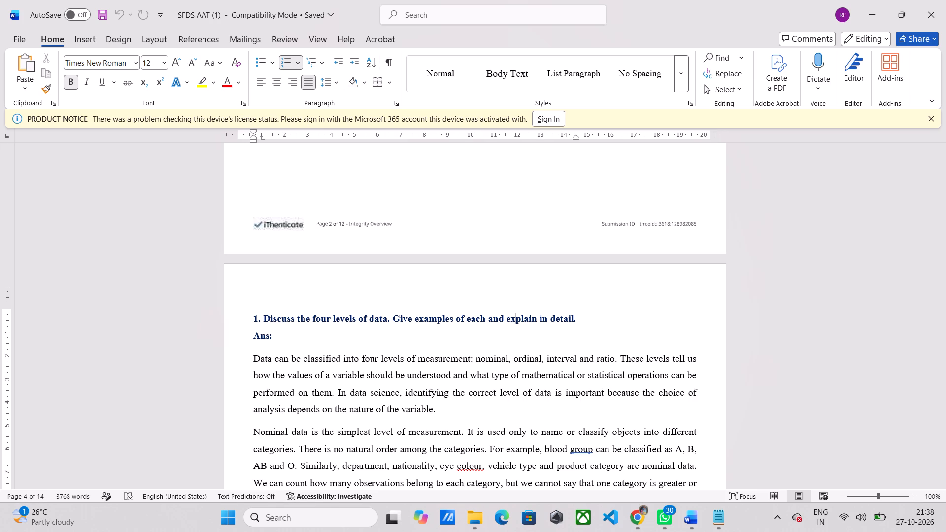
{"action": "left_click", "coordinate": [87, 34]}
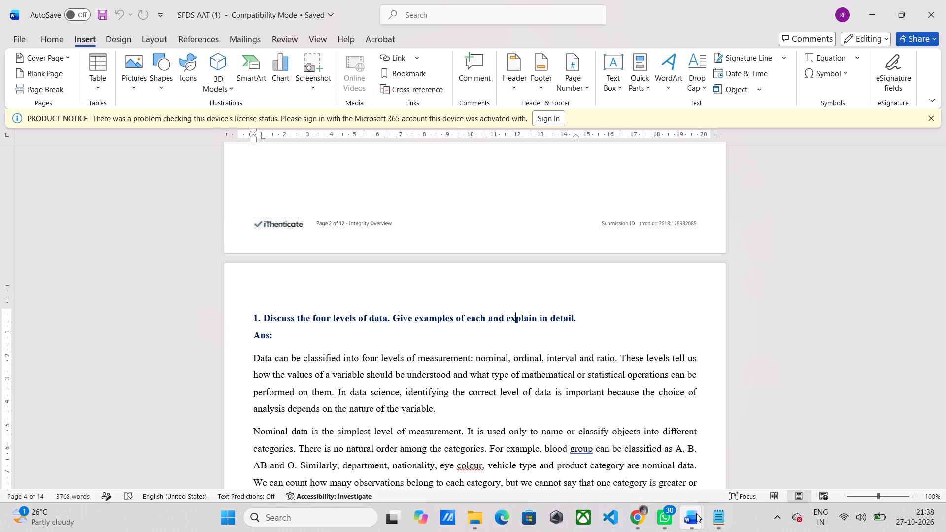
Switch to the KRR AAT document and locate the title page with the student details table.
{"action": "left_click", "coordinate": [640, 455]}
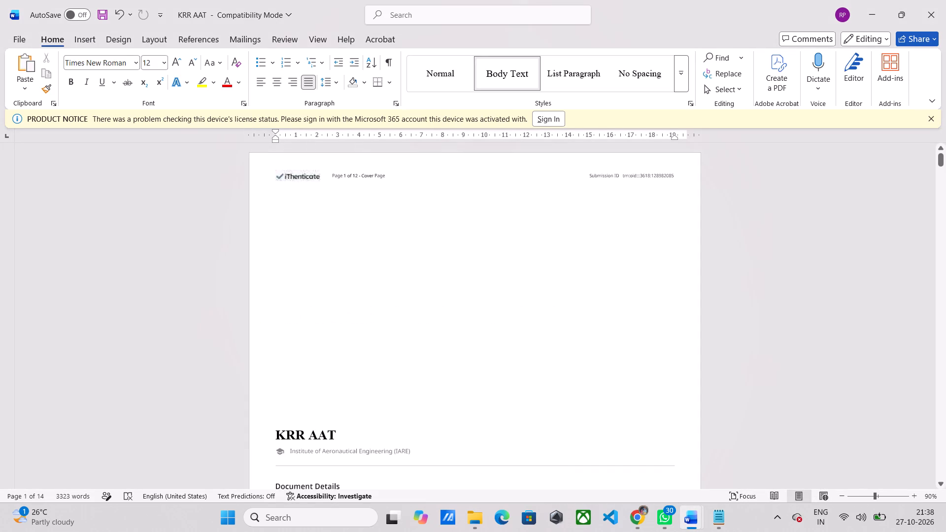
{"action": "scroll", "coordinate": [526, 310], "scroll_direction": "down", "scroll_amount": 2, "text": "ctrl"}
{"action": "scroll", "coordinate": [526, 310], "scroll_direction": "down", "scroll_amount": 5}
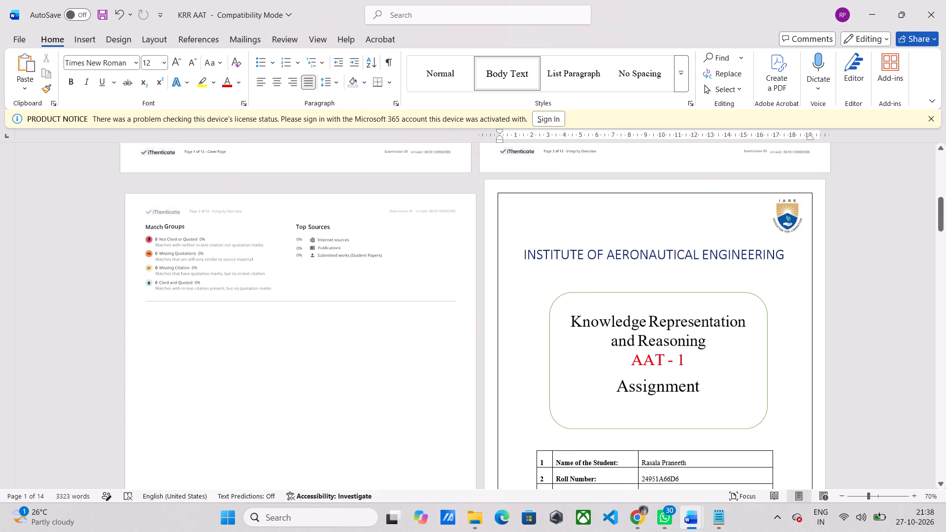
{"action": "scroll", "coordinate": [526, 310], "scroll_direction": "down", "scroll_amount": 1}
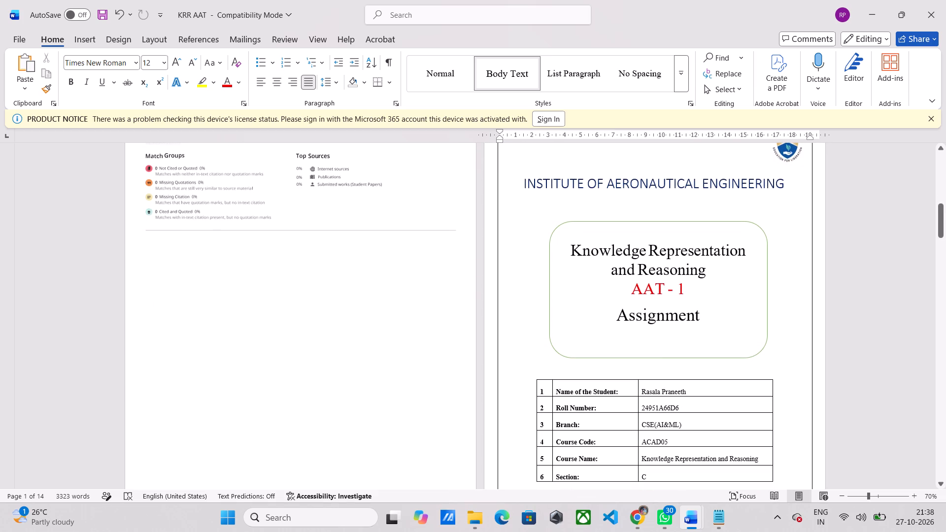
{"action": "left_click", "coordinate": [601, 309]}
{"action": "left_click", "coordinate": [525, 250]}
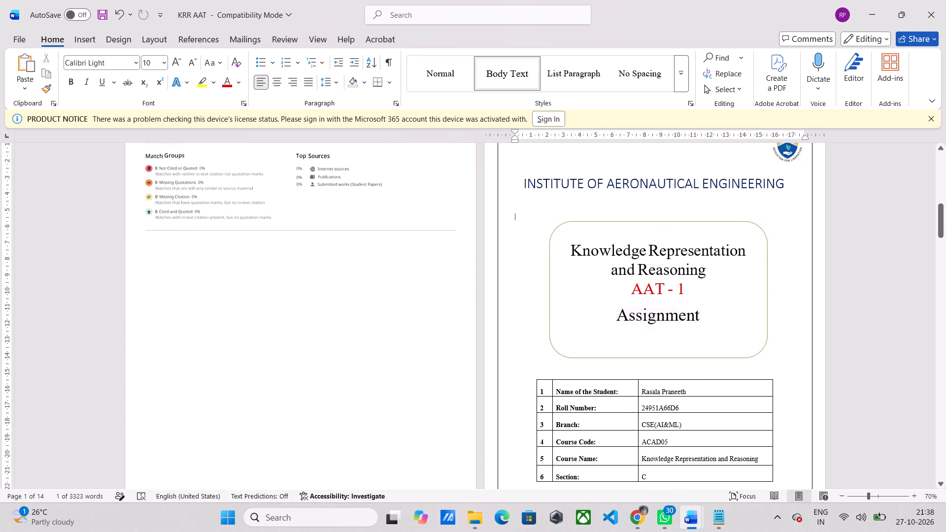
{"action": "scroll", "coordinate": [525, 250], "scroll_direction": "down", "scroll_amount": 2, "text": "ctrl"}
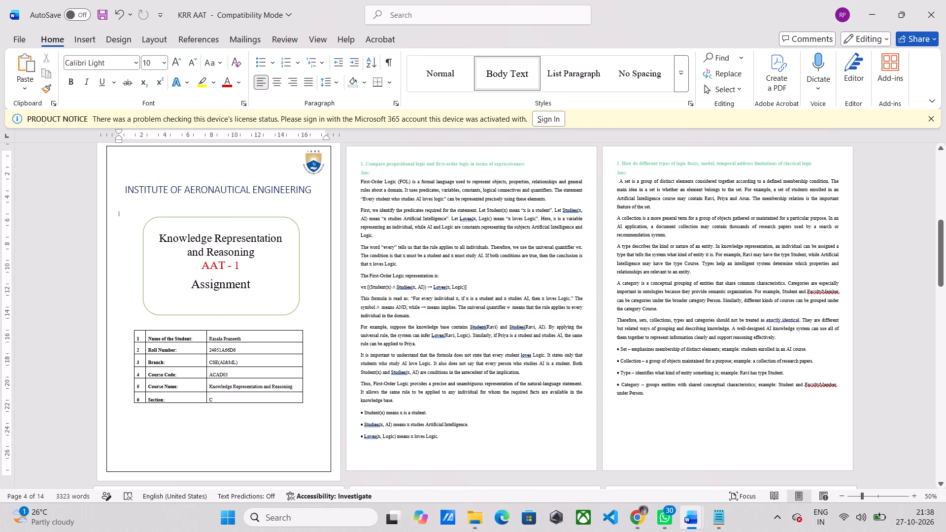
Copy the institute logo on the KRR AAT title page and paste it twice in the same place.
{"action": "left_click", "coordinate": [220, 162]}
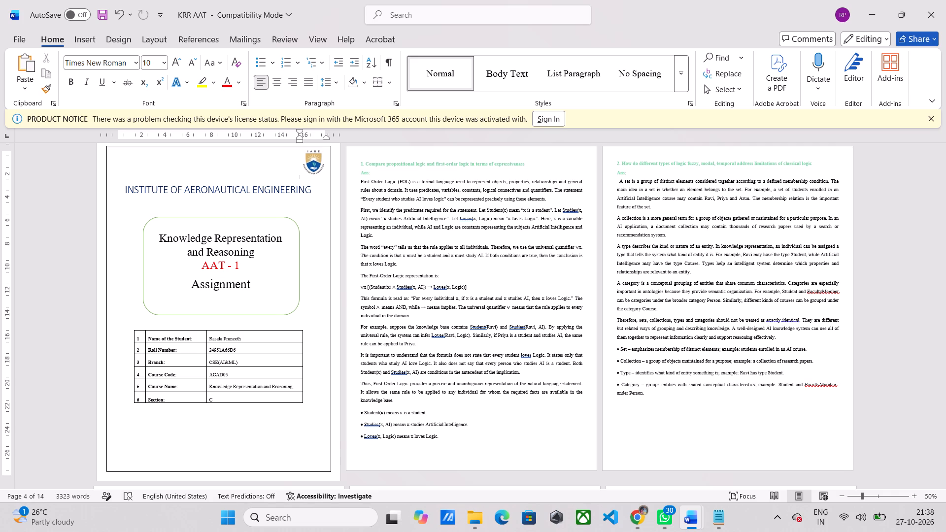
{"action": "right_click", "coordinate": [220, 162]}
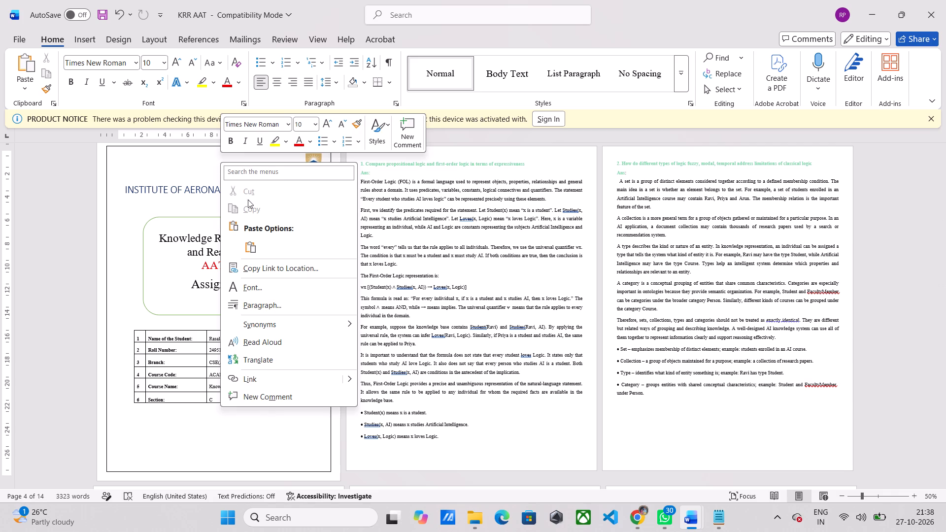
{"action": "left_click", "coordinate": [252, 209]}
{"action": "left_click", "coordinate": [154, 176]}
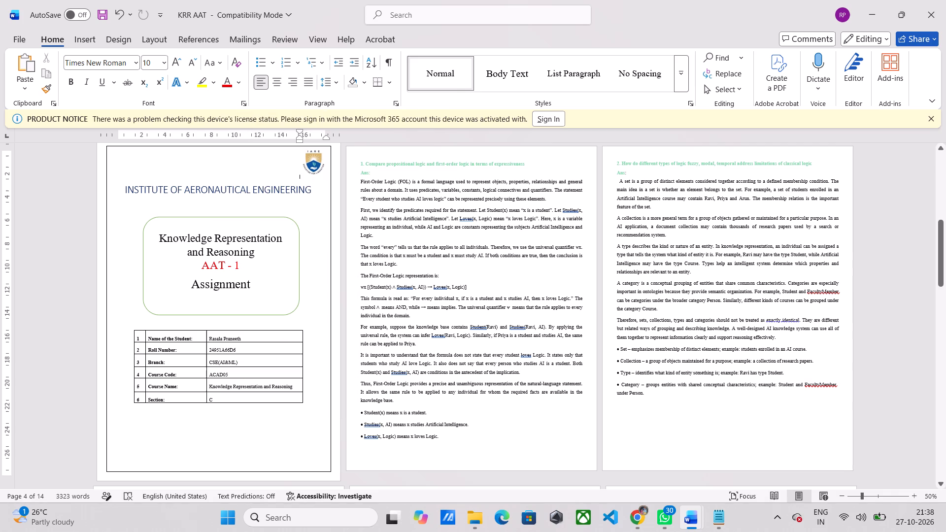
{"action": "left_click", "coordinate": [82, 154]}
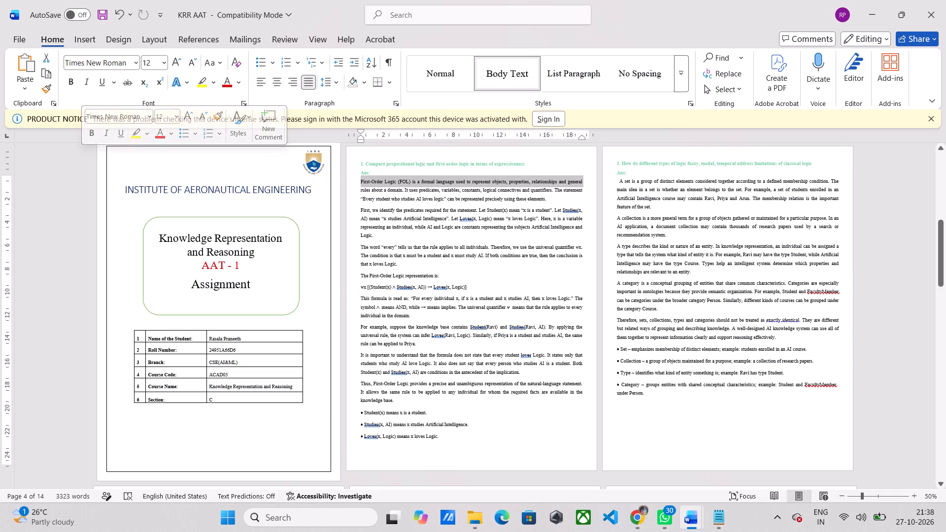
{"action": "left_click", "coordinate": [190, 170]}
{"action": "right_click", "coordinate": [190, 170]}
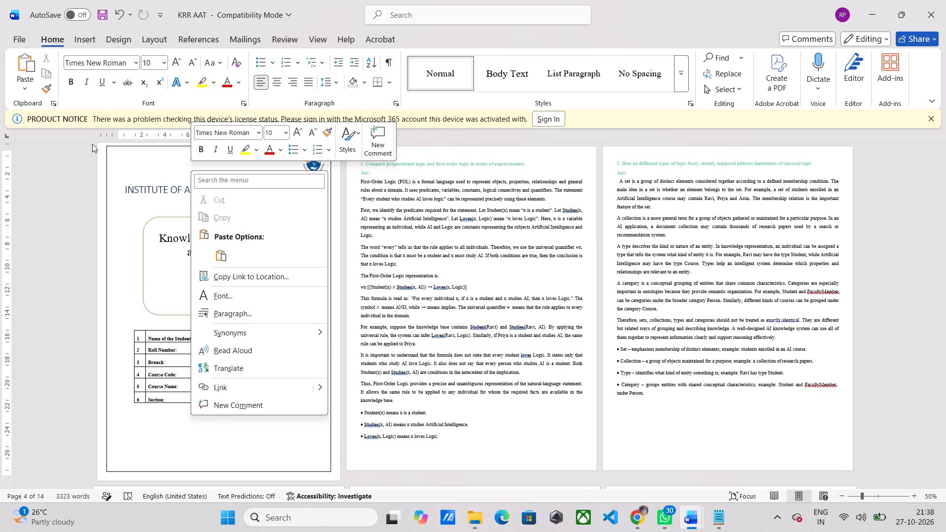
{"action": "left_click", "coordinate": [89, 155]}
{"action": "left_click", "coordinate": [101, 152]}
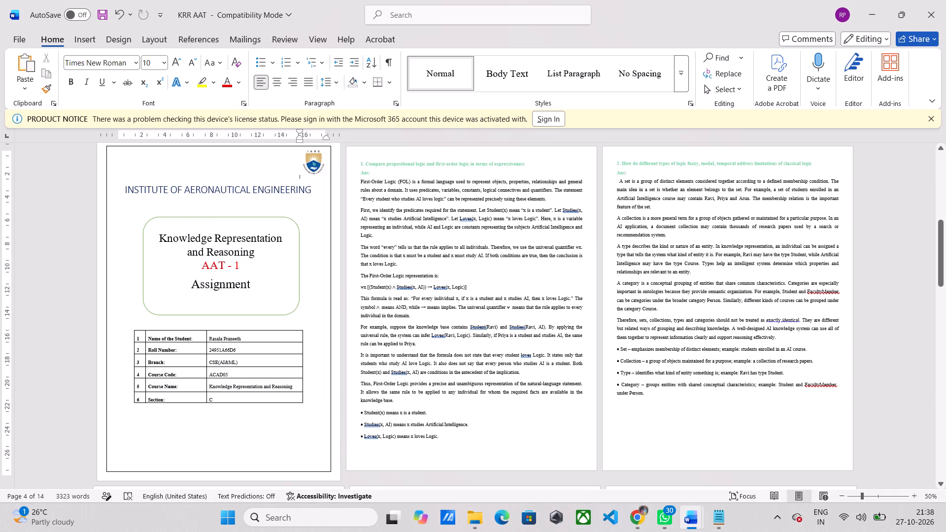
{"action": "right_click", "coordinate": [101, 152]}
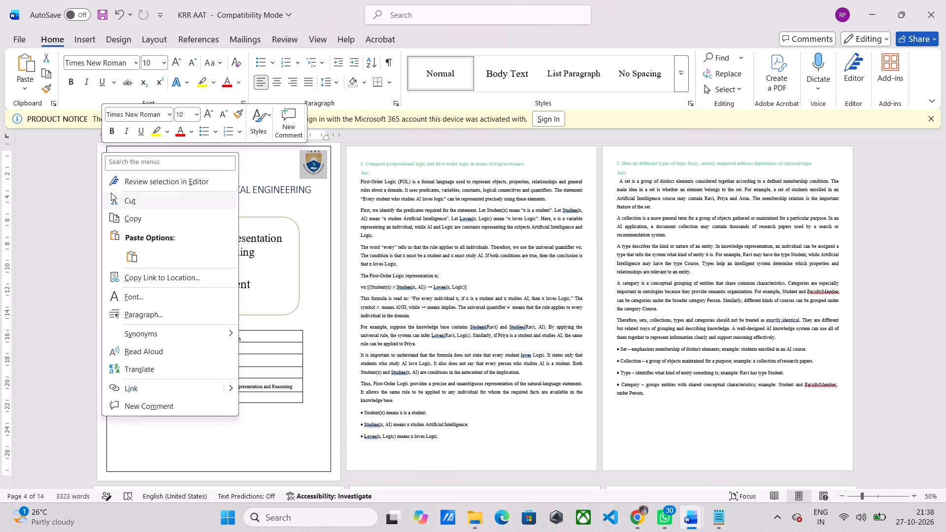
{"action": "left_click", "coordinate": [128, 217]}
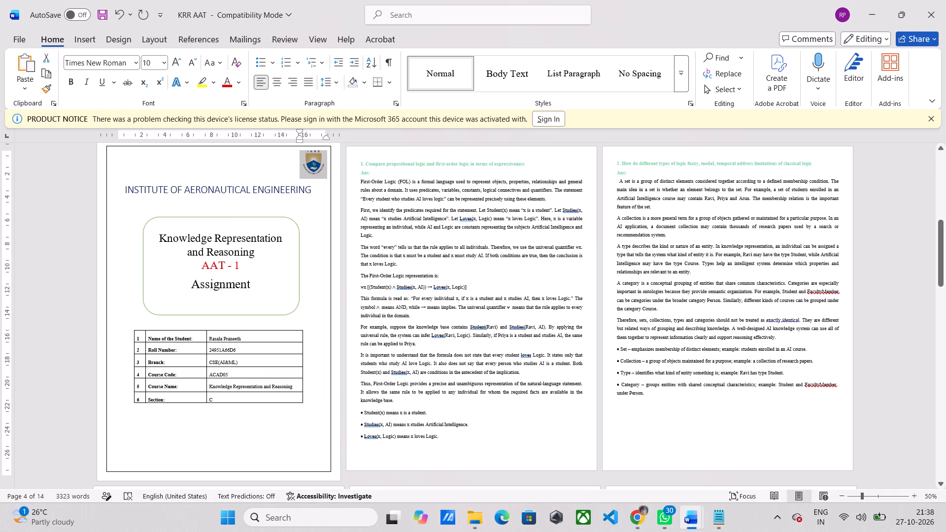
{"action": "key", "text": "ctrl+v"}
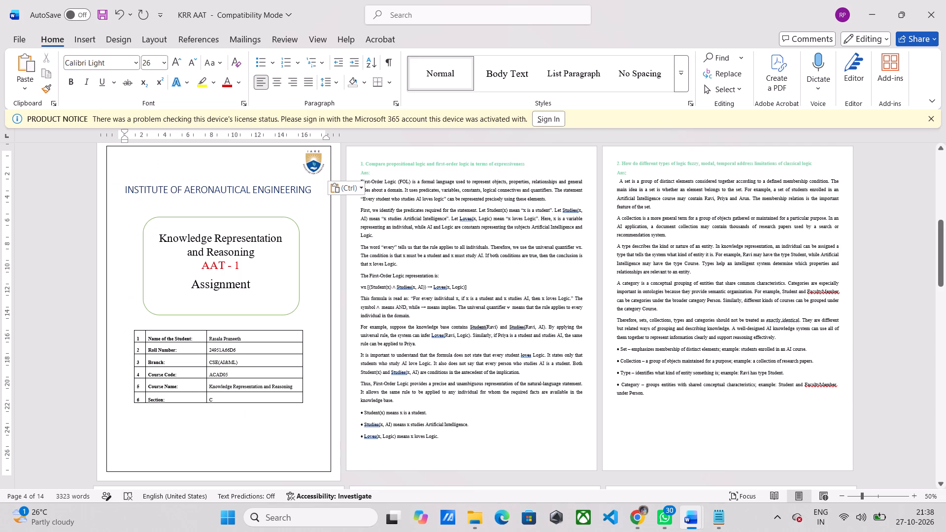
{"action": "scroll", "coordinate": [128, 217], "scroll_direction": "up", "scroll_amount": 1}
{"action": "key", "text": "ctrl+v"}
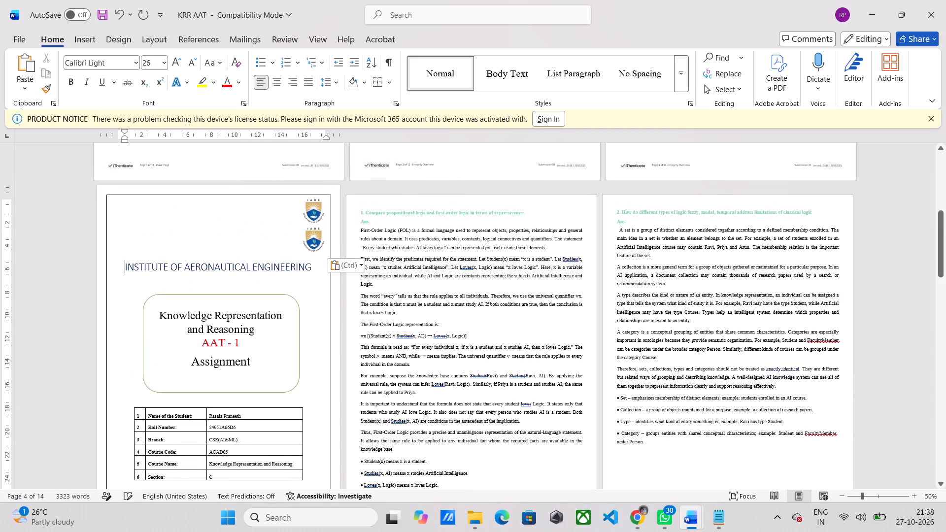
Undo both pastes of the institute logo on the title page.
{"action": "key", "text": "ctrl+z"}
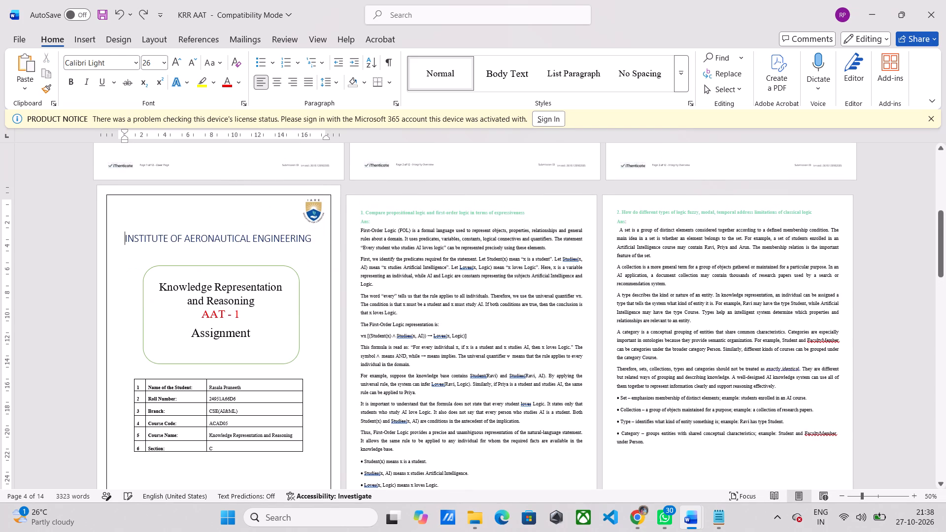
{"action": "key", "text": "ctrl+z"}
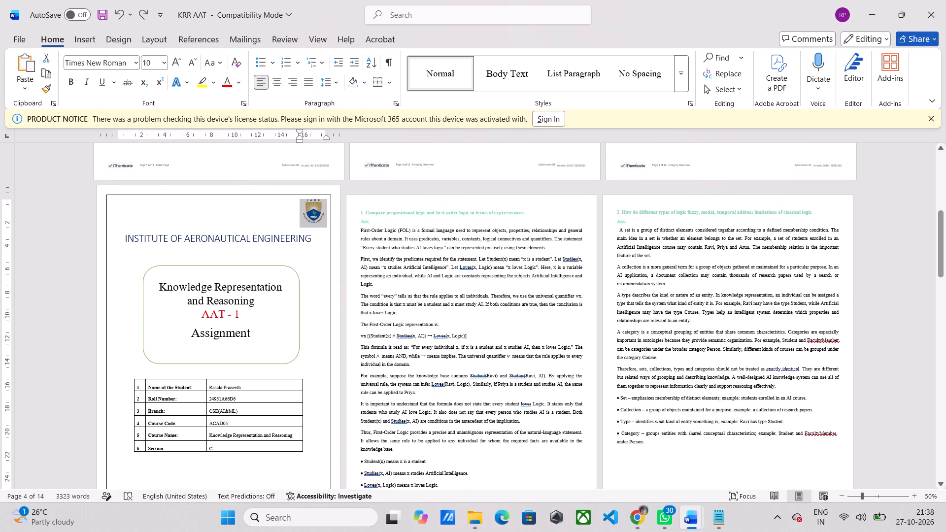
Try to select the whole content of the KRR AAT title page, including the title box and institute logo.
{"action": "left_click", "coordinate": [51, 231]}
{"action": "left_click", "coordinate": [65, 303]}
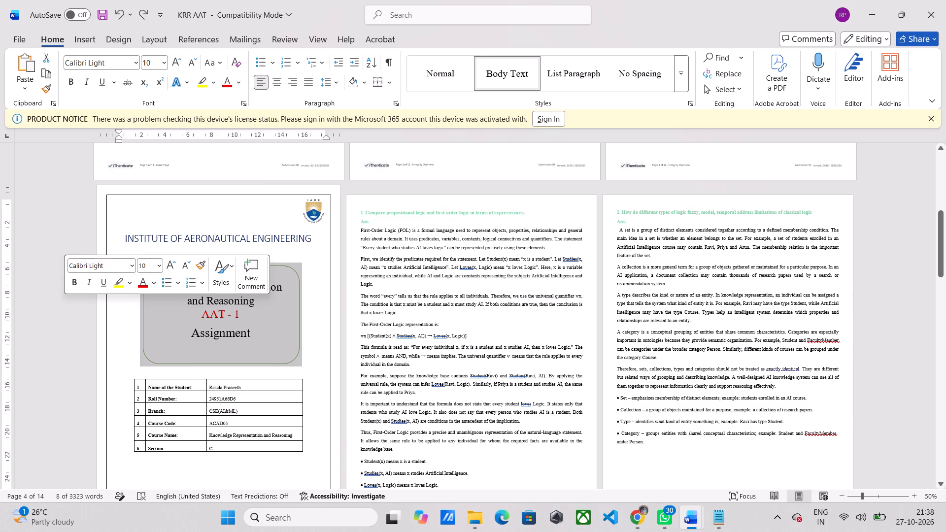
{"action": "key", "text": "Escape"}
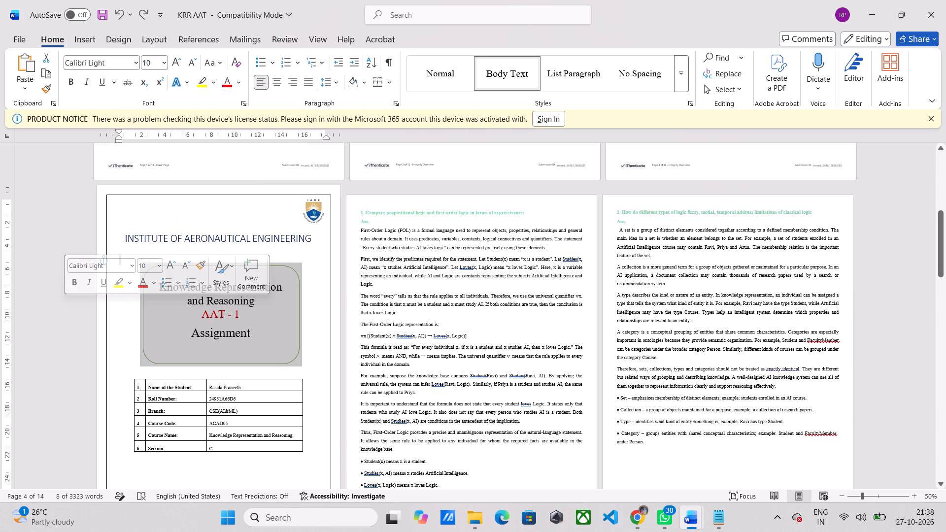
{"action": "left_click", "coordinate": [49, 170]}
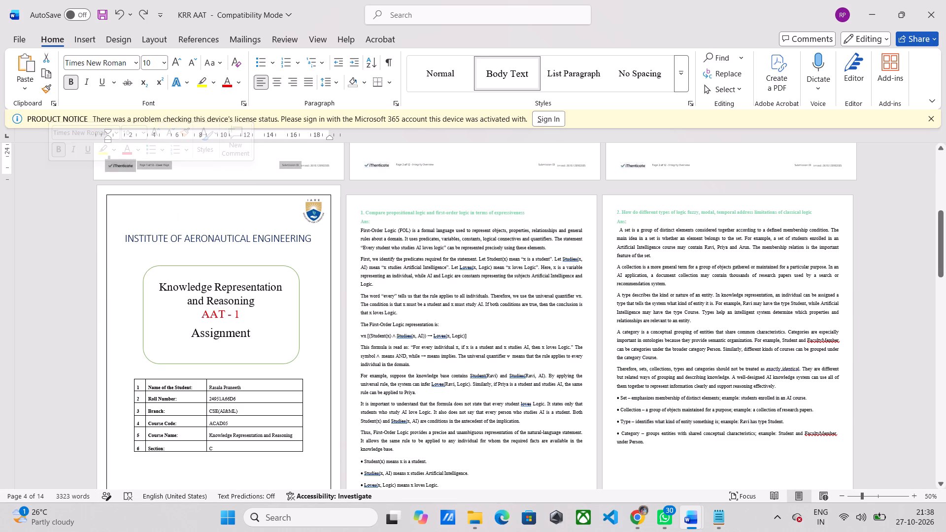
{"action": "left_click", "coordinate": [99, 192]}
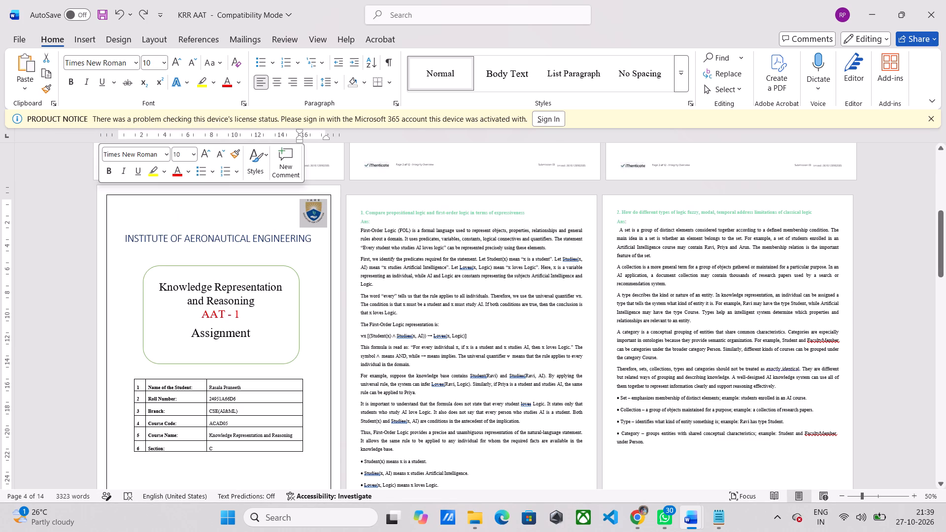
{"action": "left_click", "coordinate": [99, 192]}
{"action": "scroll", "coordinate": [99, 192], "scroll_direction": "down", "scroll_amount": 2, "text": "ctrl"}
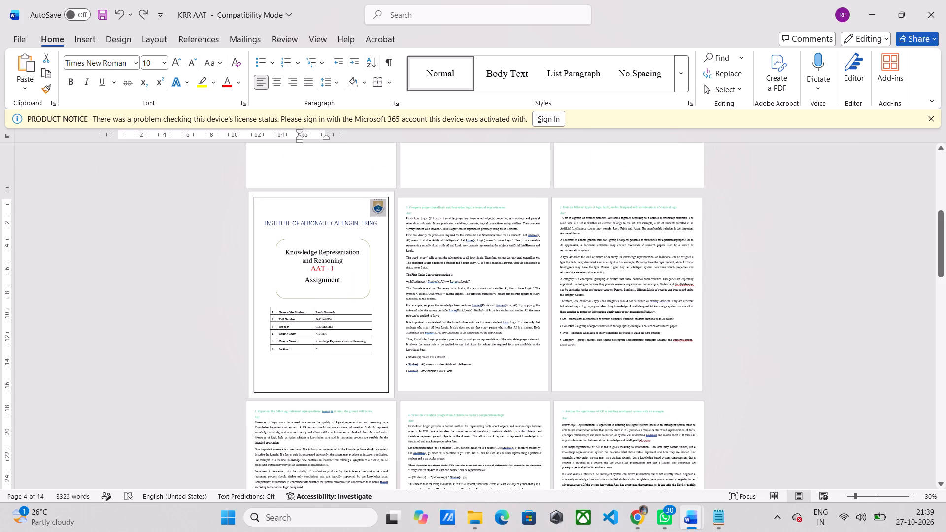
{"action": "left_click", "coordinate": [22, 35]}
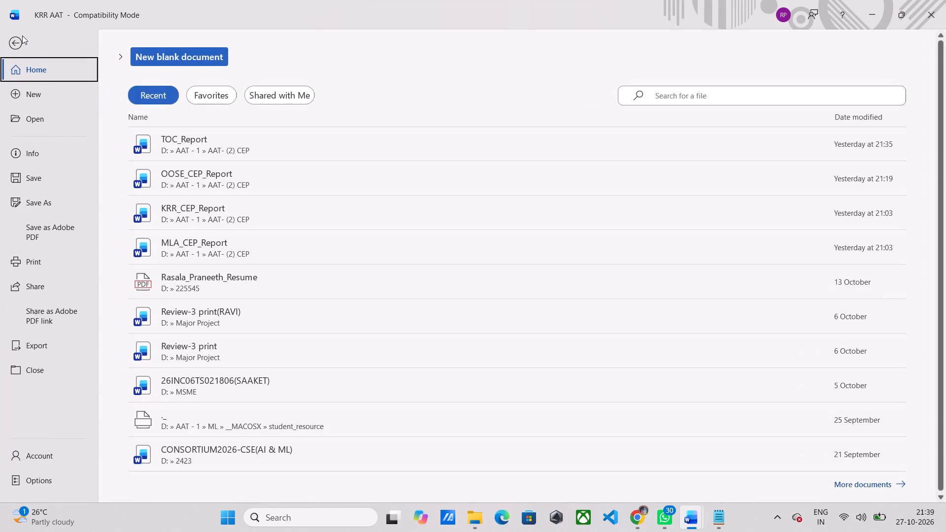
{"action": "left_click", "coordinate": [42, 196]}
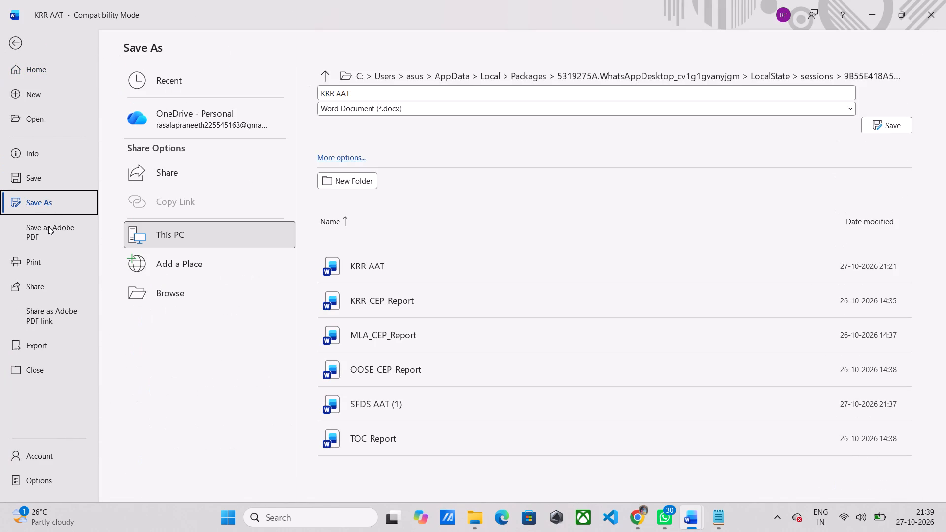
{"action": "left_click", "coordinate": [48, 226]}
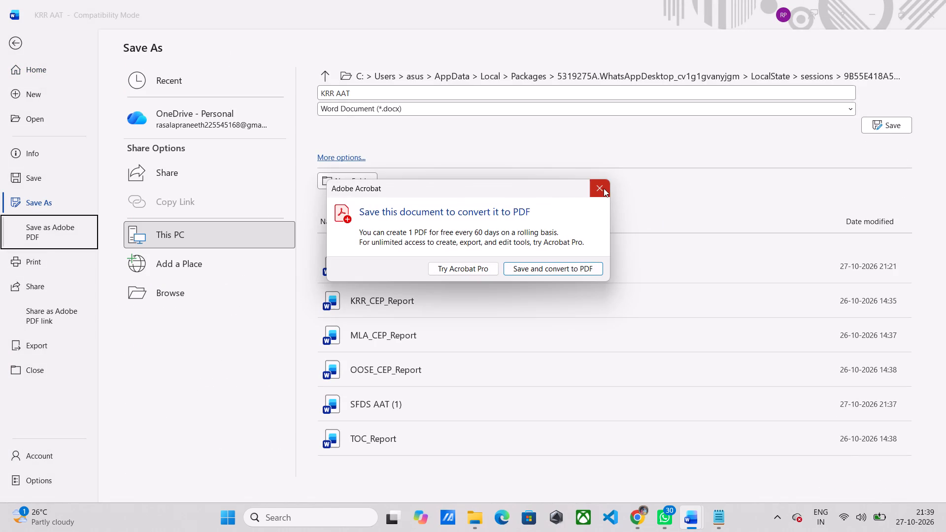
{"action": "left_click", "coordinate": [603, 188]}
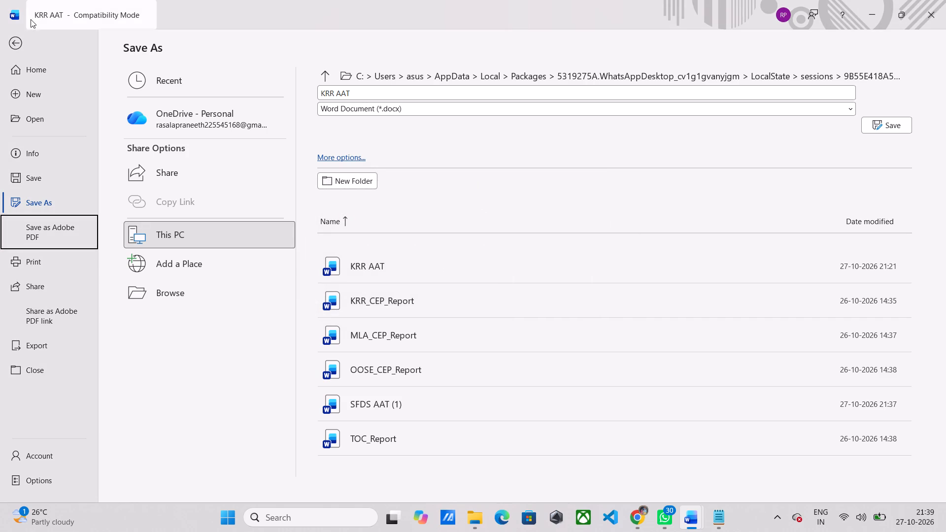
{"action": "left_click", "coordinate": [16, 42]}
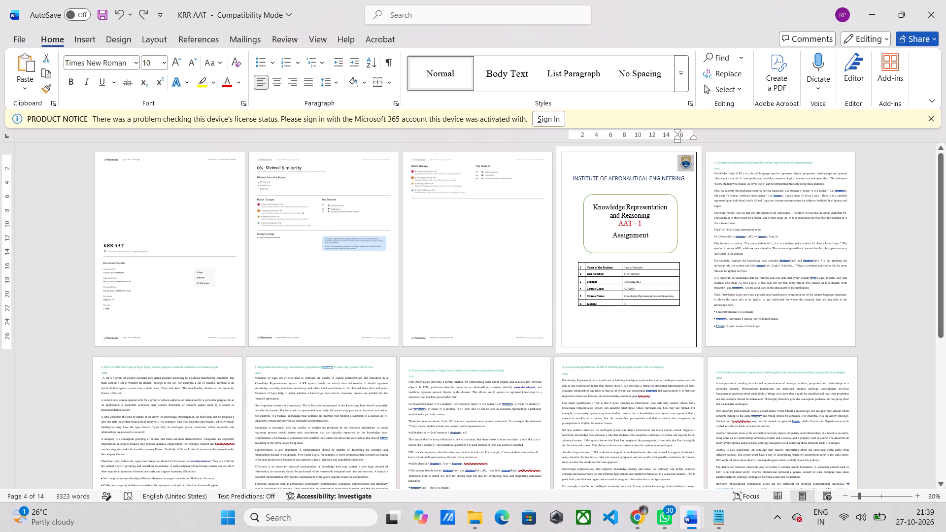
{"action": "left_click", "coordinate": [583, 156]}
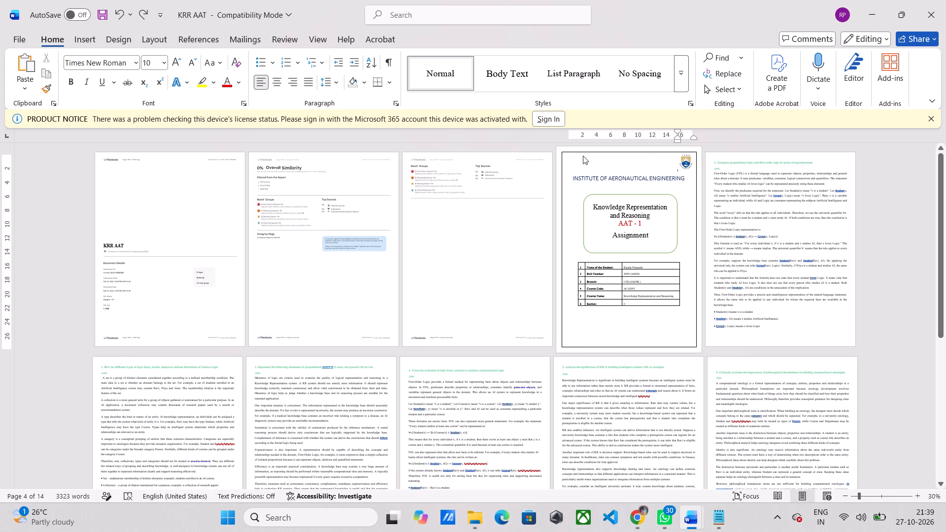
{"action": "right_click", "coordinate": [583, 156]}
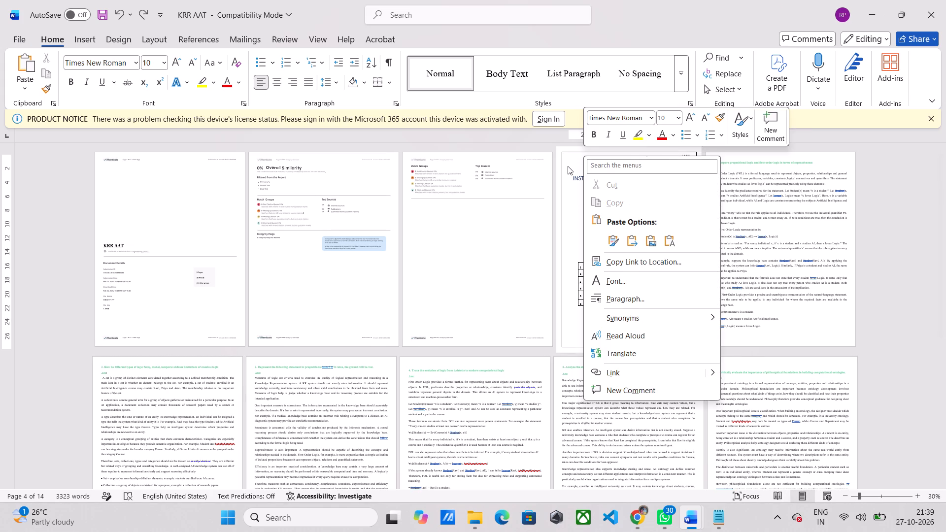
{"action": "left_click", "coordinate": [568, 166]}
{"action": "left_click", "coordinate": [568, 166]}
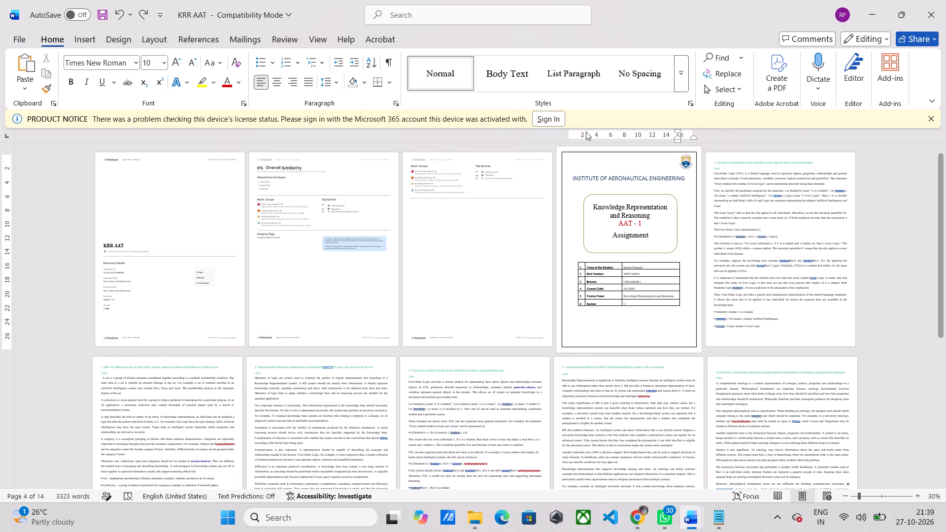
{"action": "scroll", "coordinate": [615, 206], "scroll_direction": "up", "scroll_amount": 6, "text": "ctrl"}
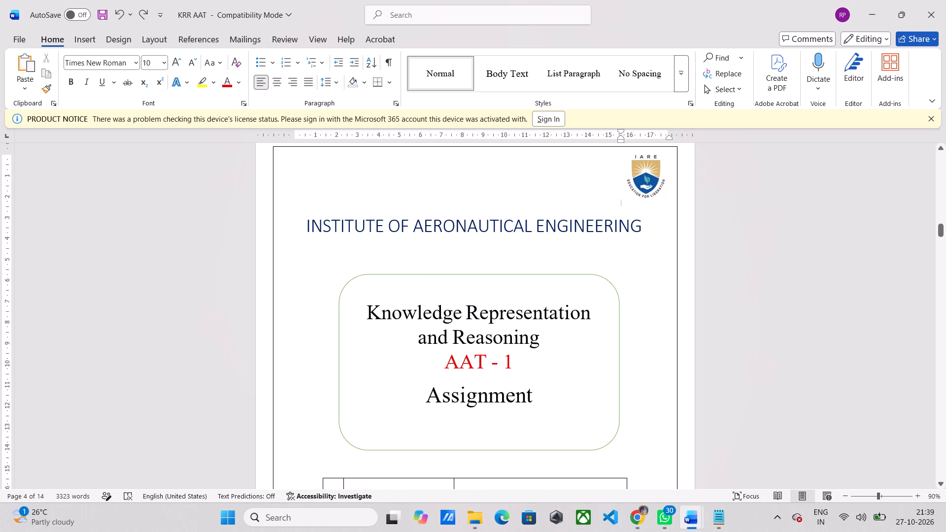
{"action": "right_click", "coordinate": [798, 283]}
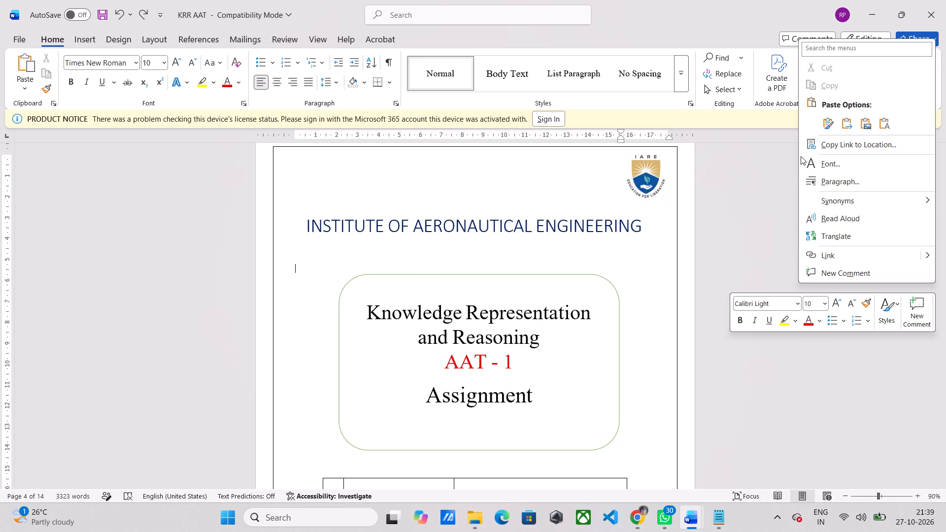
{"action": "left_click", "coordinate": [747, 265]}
Select and copy the KRR AAT title page content, from the institute logo through the student details table.
{"action": "scroll", "coordinate": [747, 265], "scroll_direction": "down", "scroll_amount": 3, "text": "ctrl"}
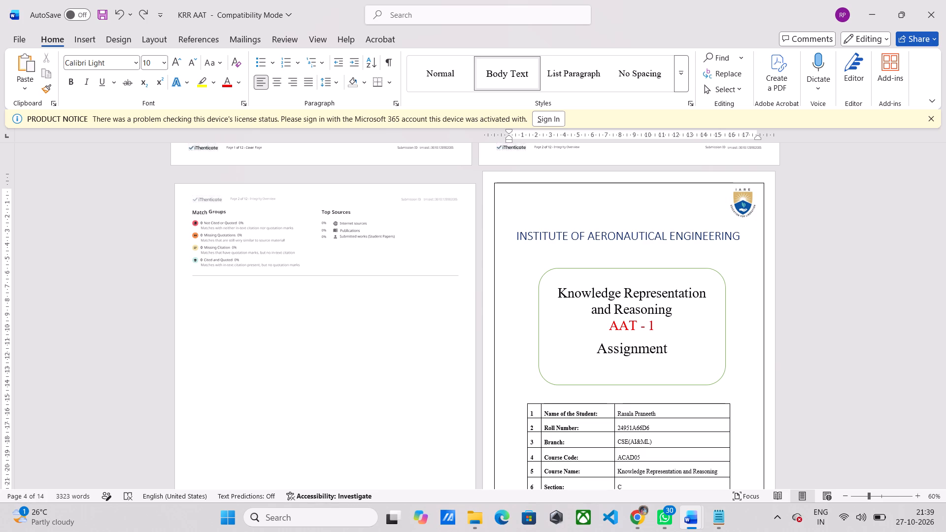
{"action": "scroll", "coordinate": [744, 269], "scroll_direction": "down", "scroll_amount": 1}
{"action": "left_click", "coordinate": [744, 269]}
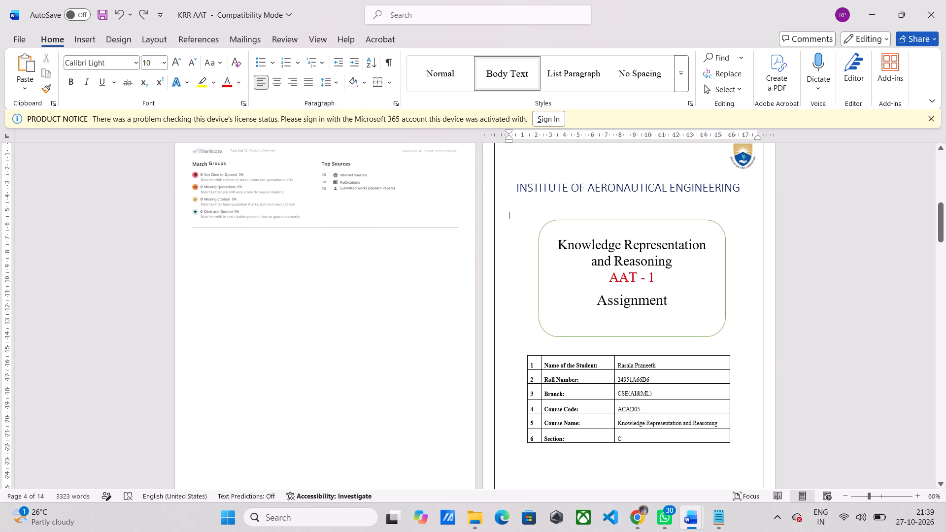
{"action": "scroll", "coordinate": [736, 318], "scroll_direction": "up", "scroll_amount": 2}
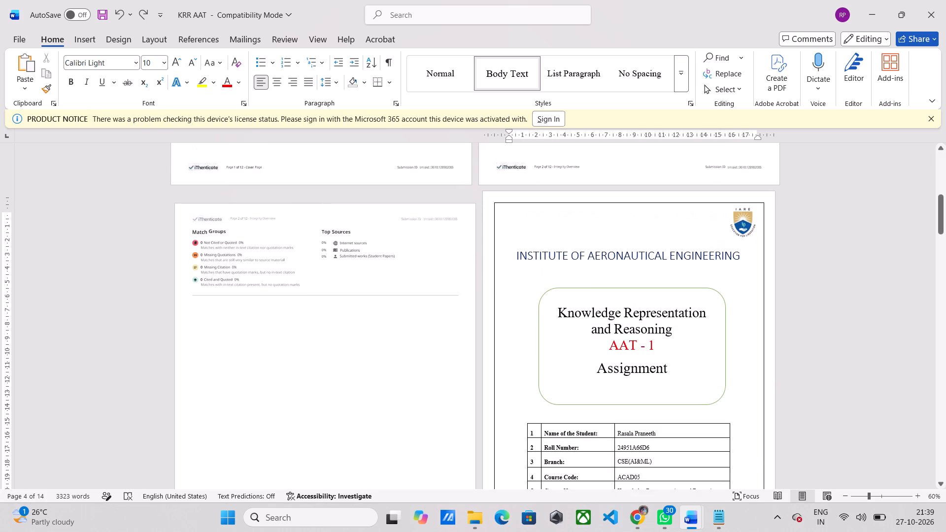
{"action": "left_click", "coordinate": [490, 206]}
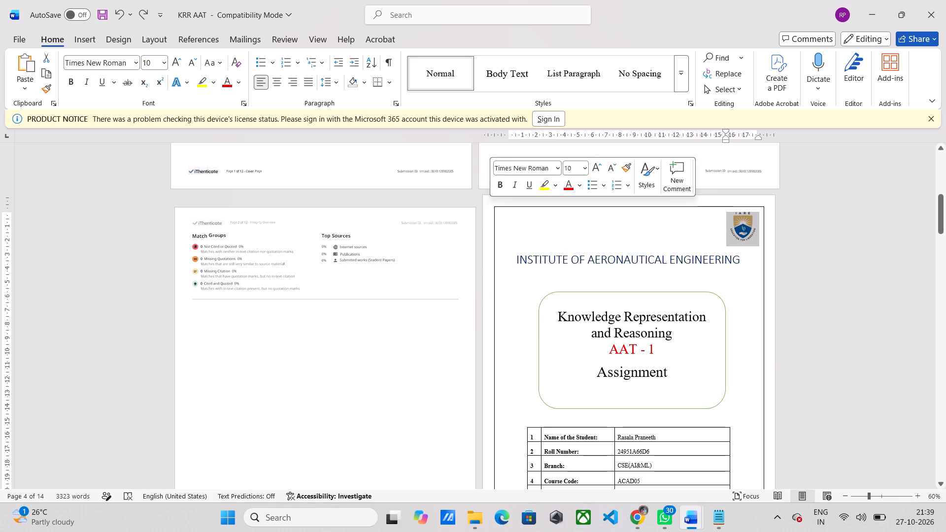
{"action": "right_click", "coordinate": [490, 206]}
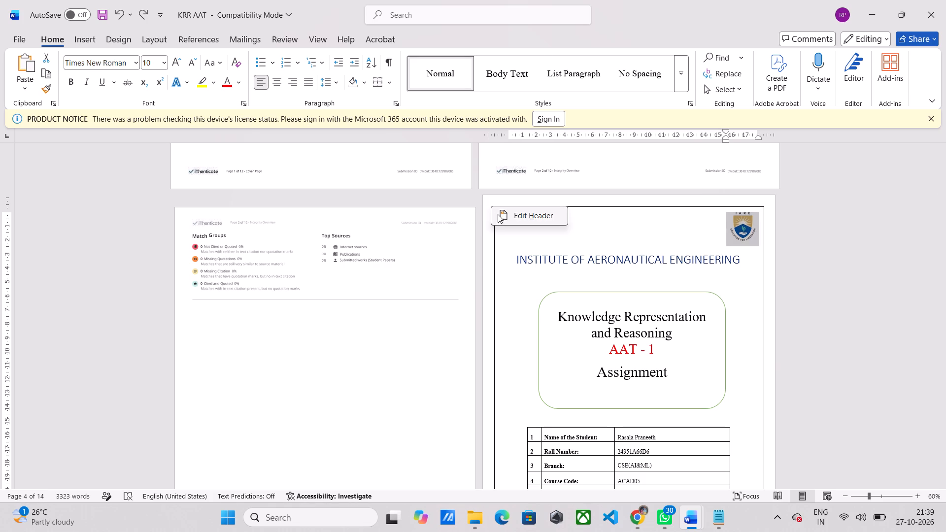
Select and copy the KRR AAT title page content, from the institute name heading through the student details table.
{"action": "left_click", "coordinate": [479, 247]}
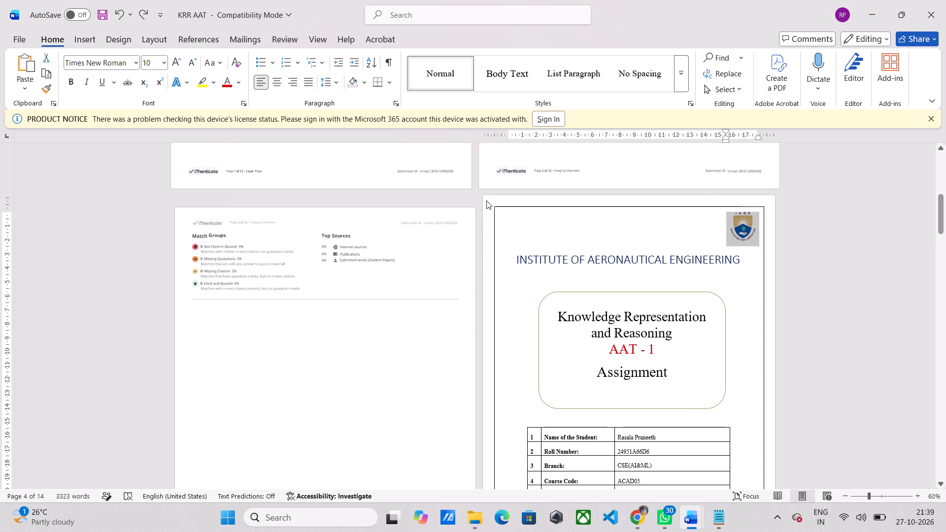
{"action": "left_click_drag", "start_coordinate": [484, 197], "coordinate": [552, 415]}
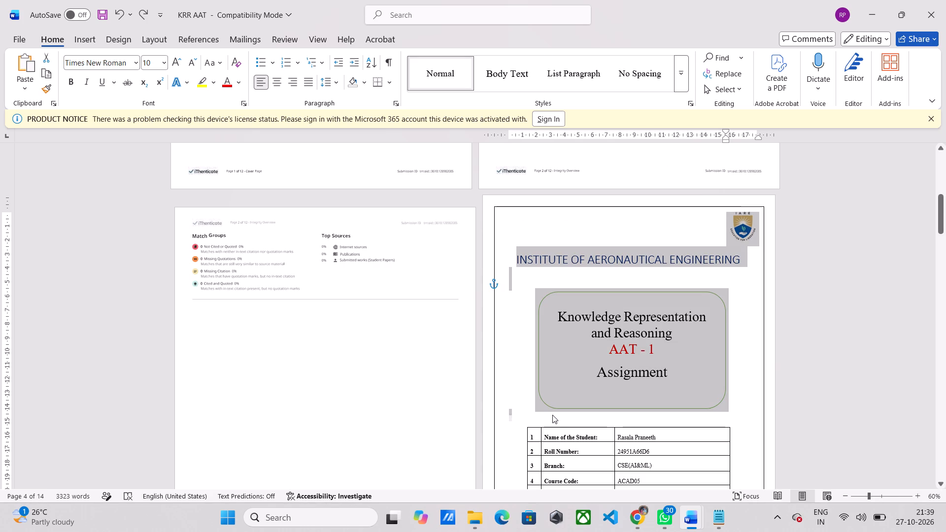
{"action": "left_click_drag", "start_coordinate": [552, 415], "coordinate": [700, 181]}
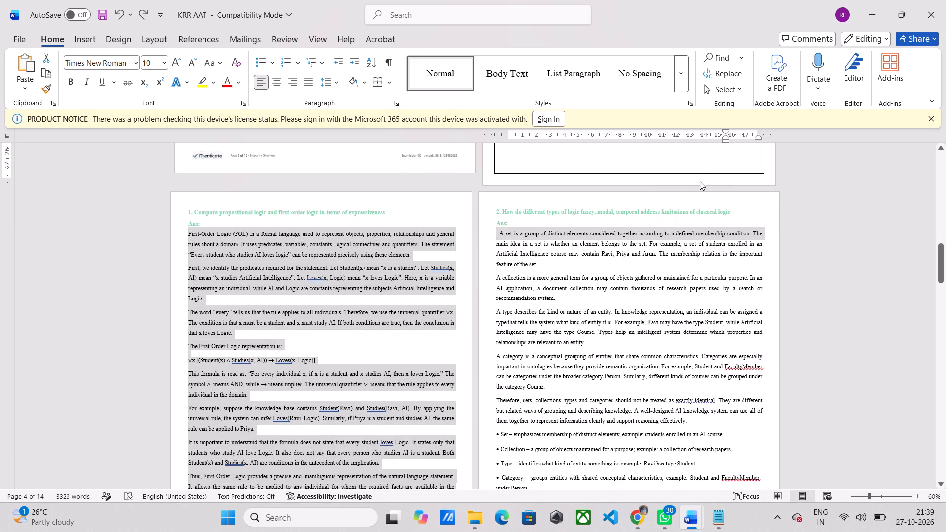
{"action": "left_click_drag", "start_coordinate": [700, 181], "coordinate": [691, 170]}
{"action": "scroll", "coordinate": [691, 170], "scroll_direction": "up", "scroll_amount": 1}
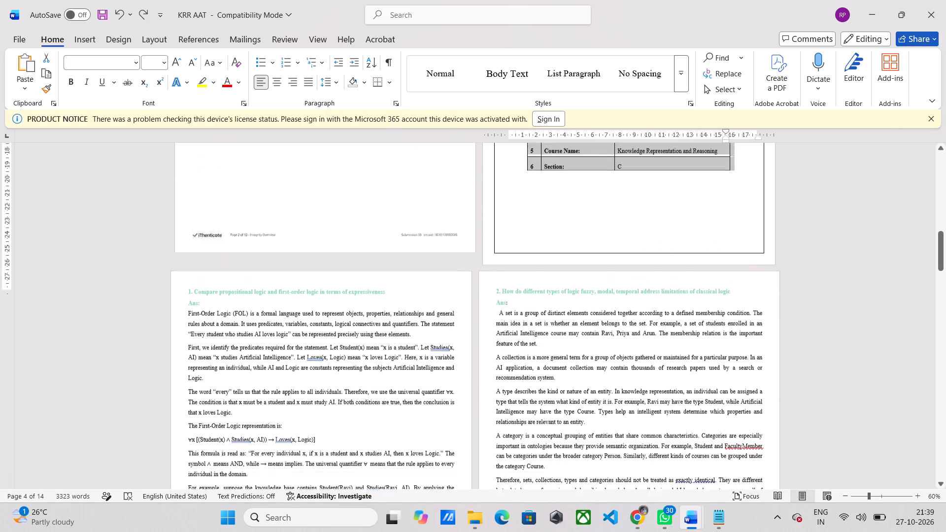
{"action": "scroll", "coordinate": [691, 170], "scroll_direction": "up", "scroll_amount": 2}
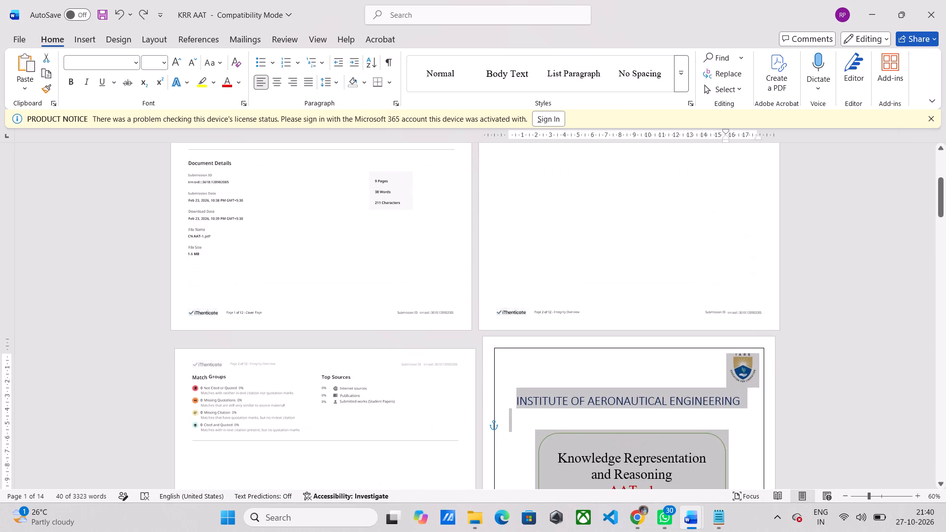
{"action": "key", "text": "ctrl+c"}
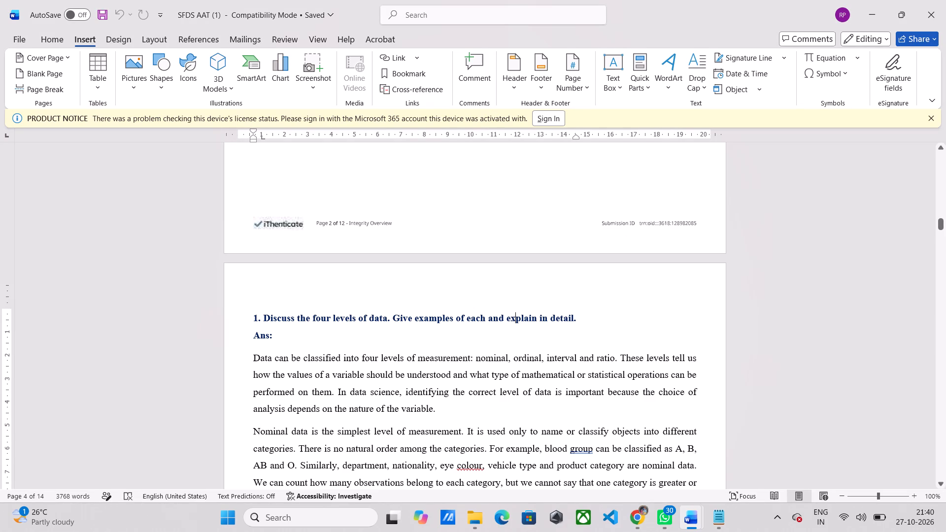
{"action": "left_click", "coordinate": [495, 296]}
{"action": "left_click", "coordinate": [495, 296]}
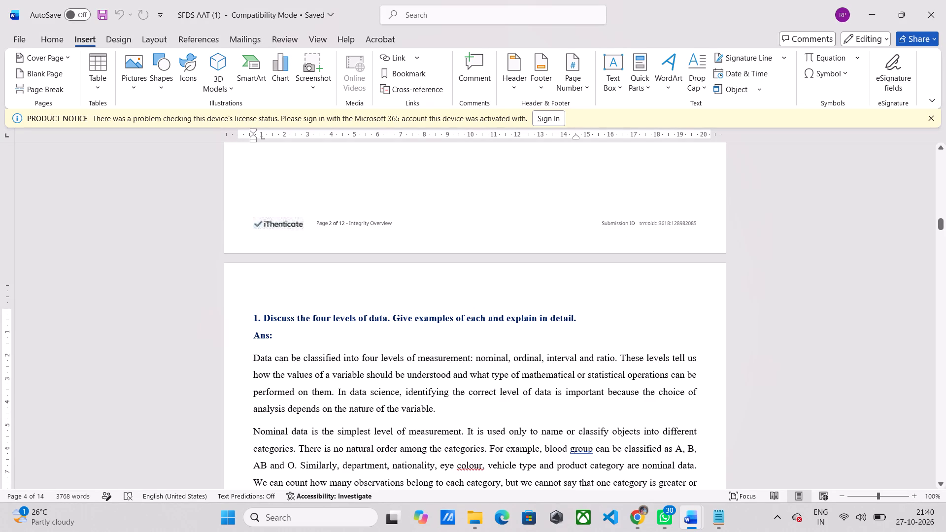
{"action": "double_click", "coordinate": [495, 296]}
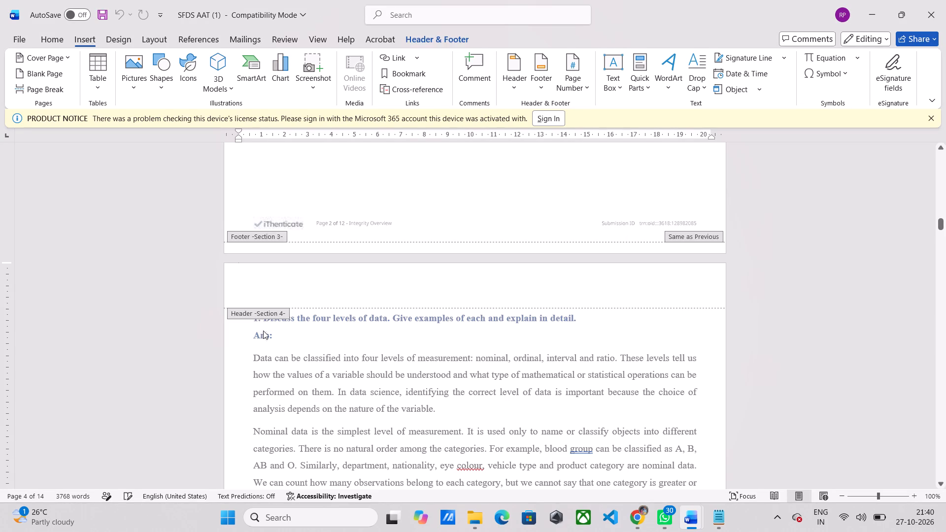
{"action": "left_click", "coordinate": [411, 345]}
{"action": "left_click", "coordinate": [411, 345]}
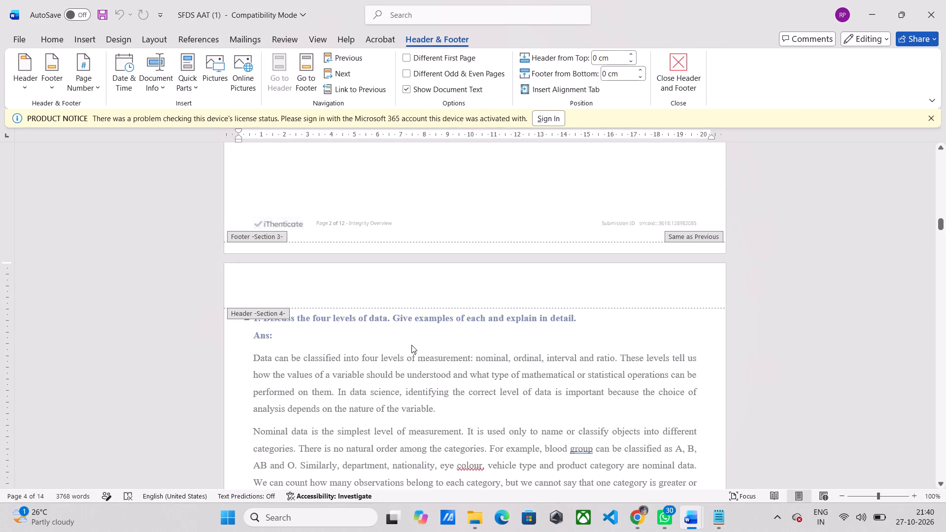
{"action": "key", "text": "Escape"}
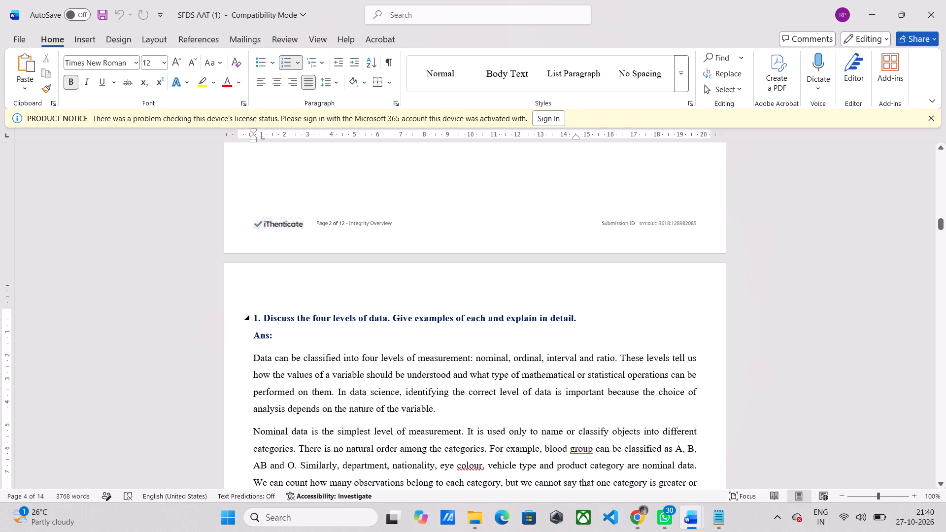
In the SFDS AAT (1) document, insert a line above the "Discuss the four levels of data" heading and remove that heading's list number.
{"action": "left_click", "coordinate": [255, 318]}
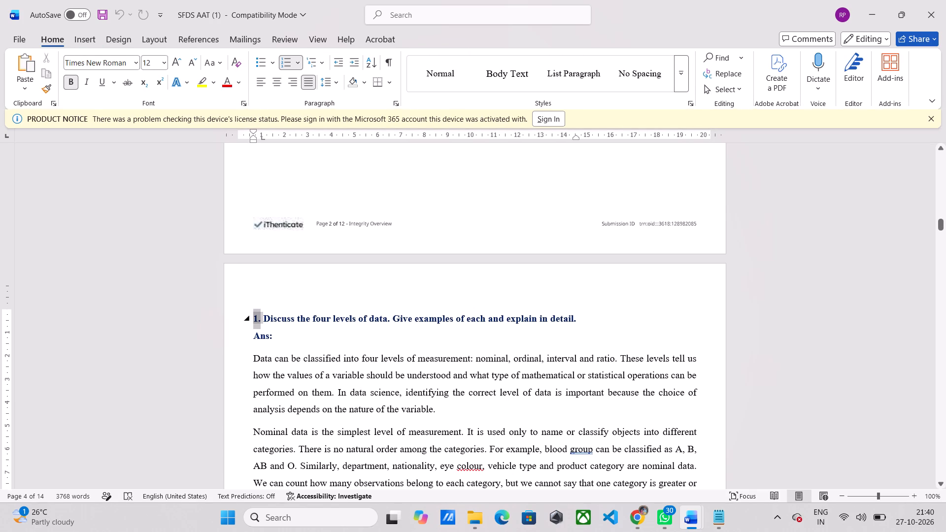
{"action": "key", "text": "Up"}
{"action": "key", "text": "Down"}
{"action": "key", "text": "Return"}
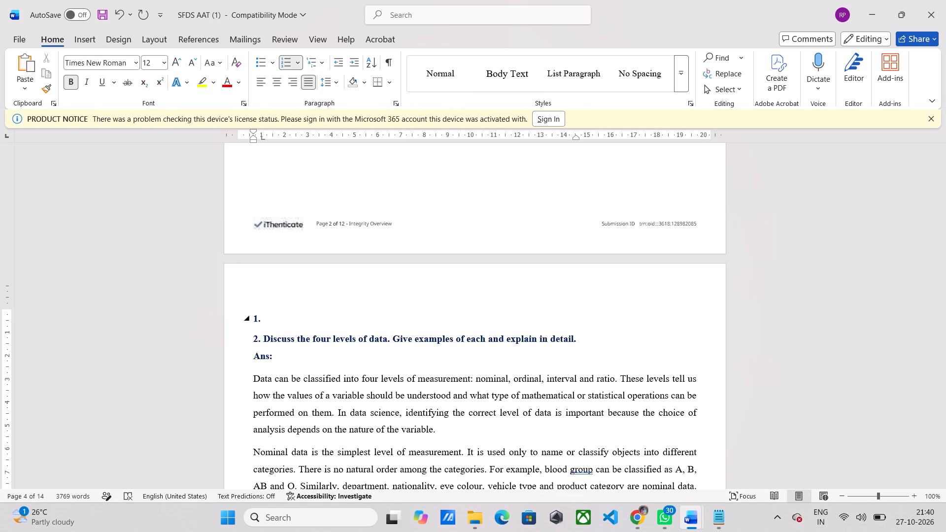
{"action": "key", "text": "BackSpace"}
{"action": "key", "text": "BackSpace"}
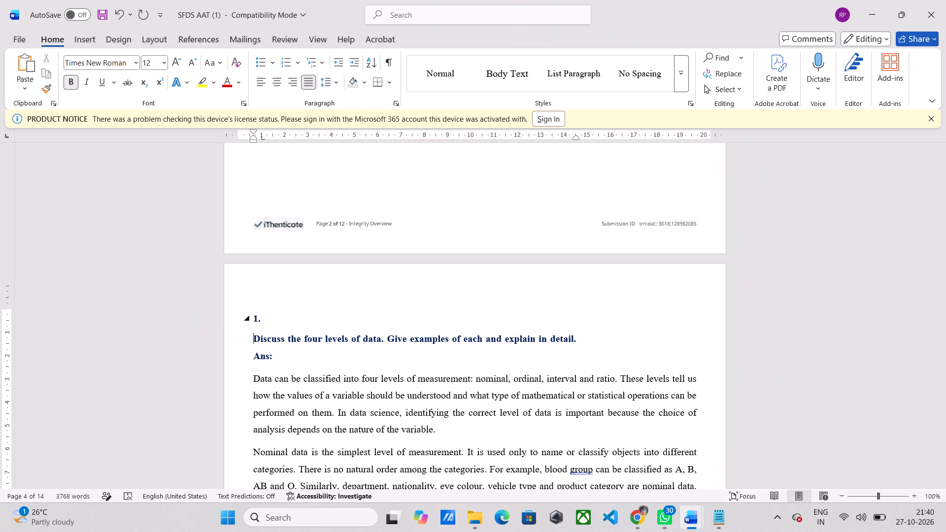
In the SFDS AAT (1) document, undo the line split between question 1's number and its heading text.
{"action": "key", "text": "ctrl+z"}
{"action": "key", "text": "ctrl+z"}
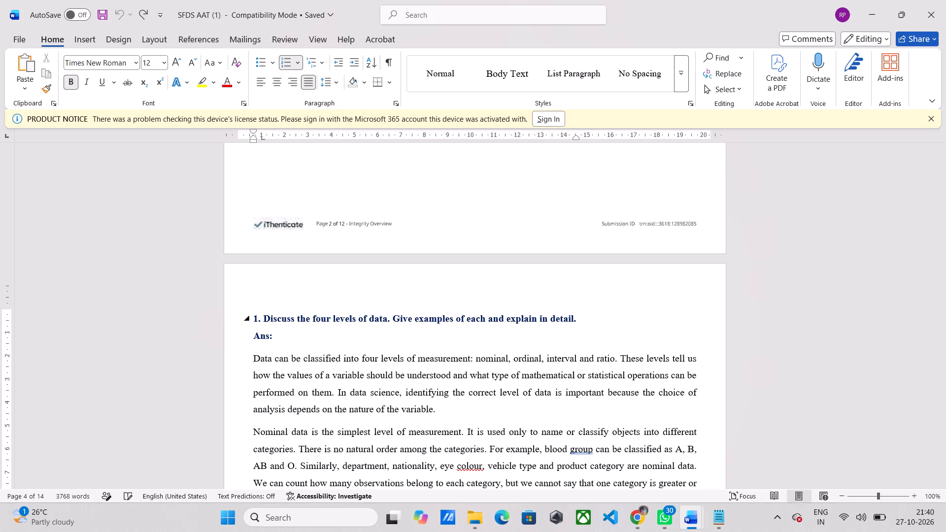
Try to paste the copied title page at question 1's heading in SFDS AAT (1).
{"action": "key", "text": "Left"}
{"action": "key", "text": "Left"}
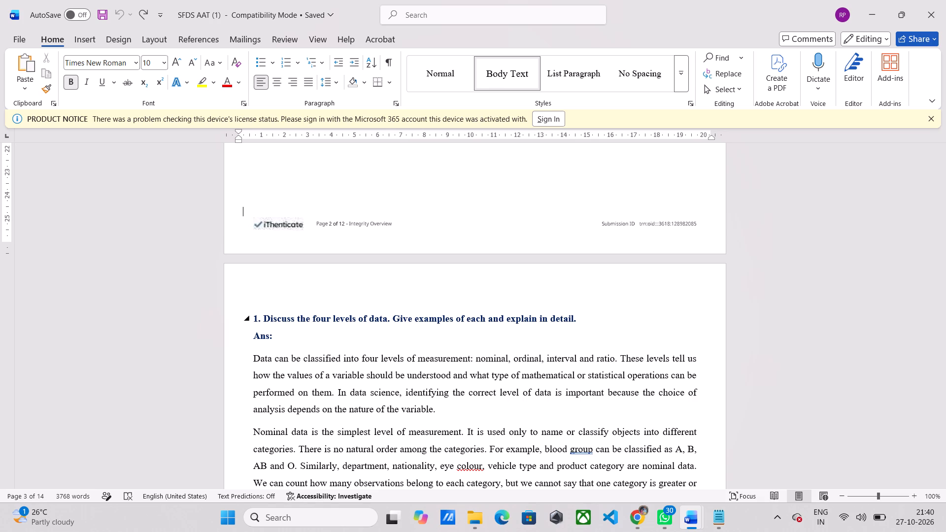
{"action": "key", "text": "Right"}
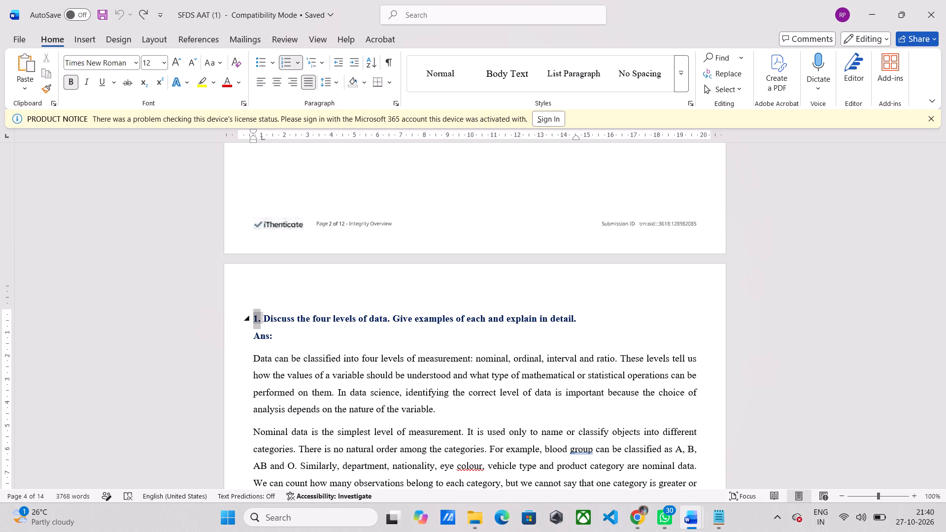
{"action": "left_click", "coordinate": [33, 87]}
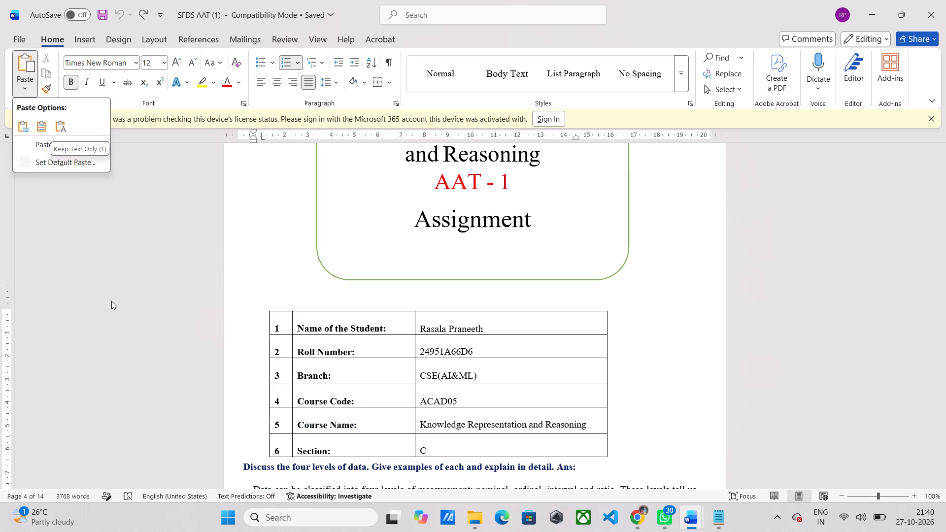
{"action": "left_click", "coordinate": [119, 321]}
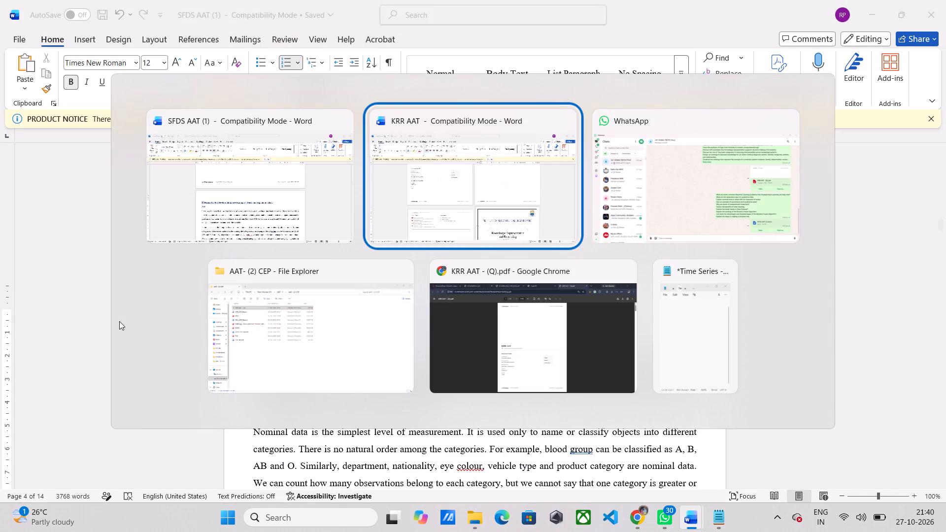
Return to the KRR AAT document and review its title page with the title box and student details table.
{"action": "scroll", "coordinate": [441, 470], "scroll_direction": "down", "scroll_amount": 1}
{"action": "left_click", "coordinate": [548, 425]}
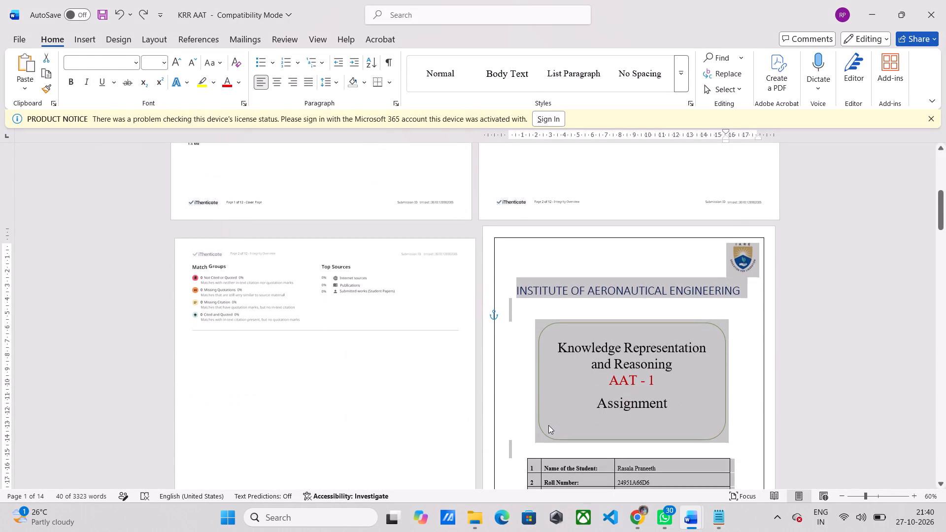
{"action": "scroll", "coordinate": [548, 425], "scroll_direction": "down", "scroll_amount": 2}
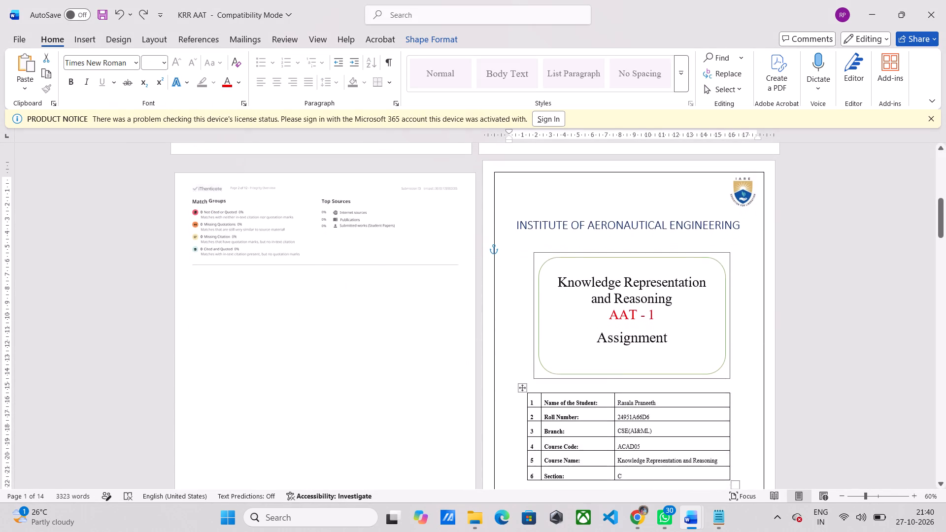
{"action": "scroll", "coordinate": [548, 425], "scroll_direction": "down", "scroll_amount": 1}
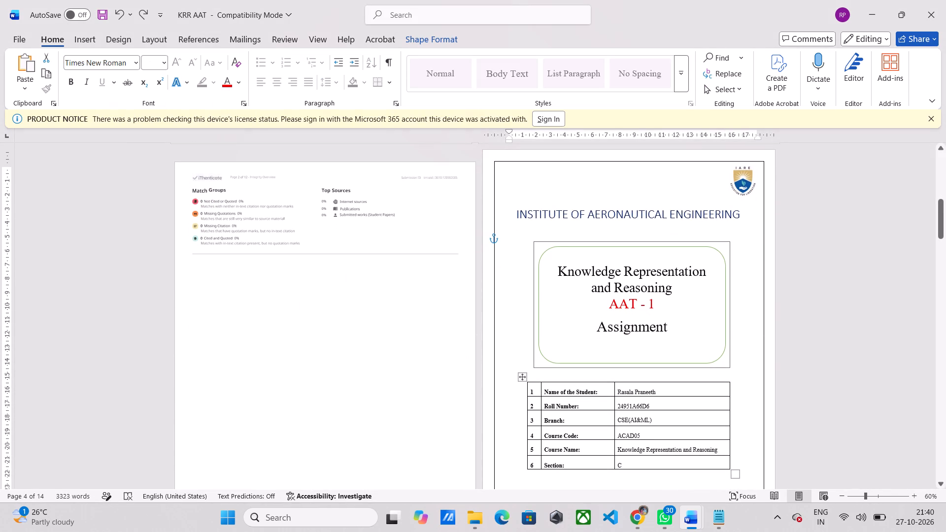
{"action": "scroll", "coordinate": [617, 430], "scroll_direction": "down", "scroll_amount": 1, "text": "ctrl"}
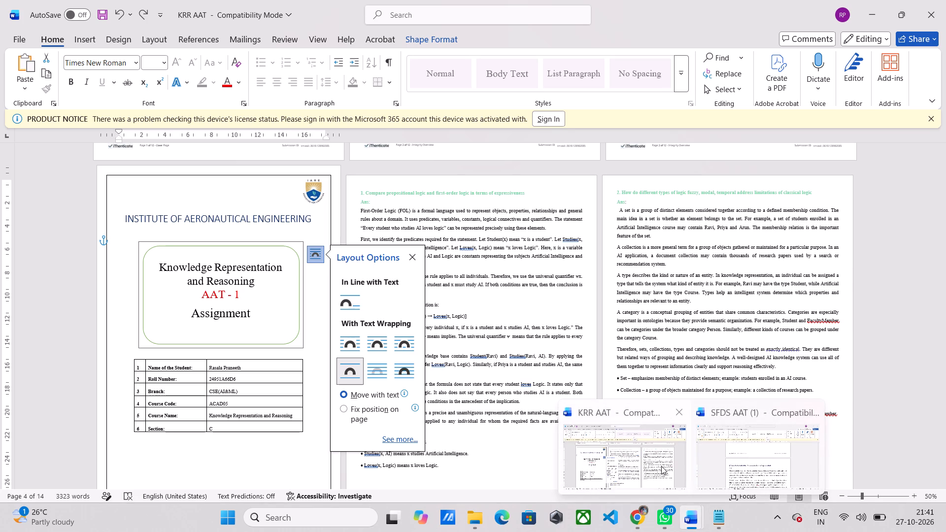